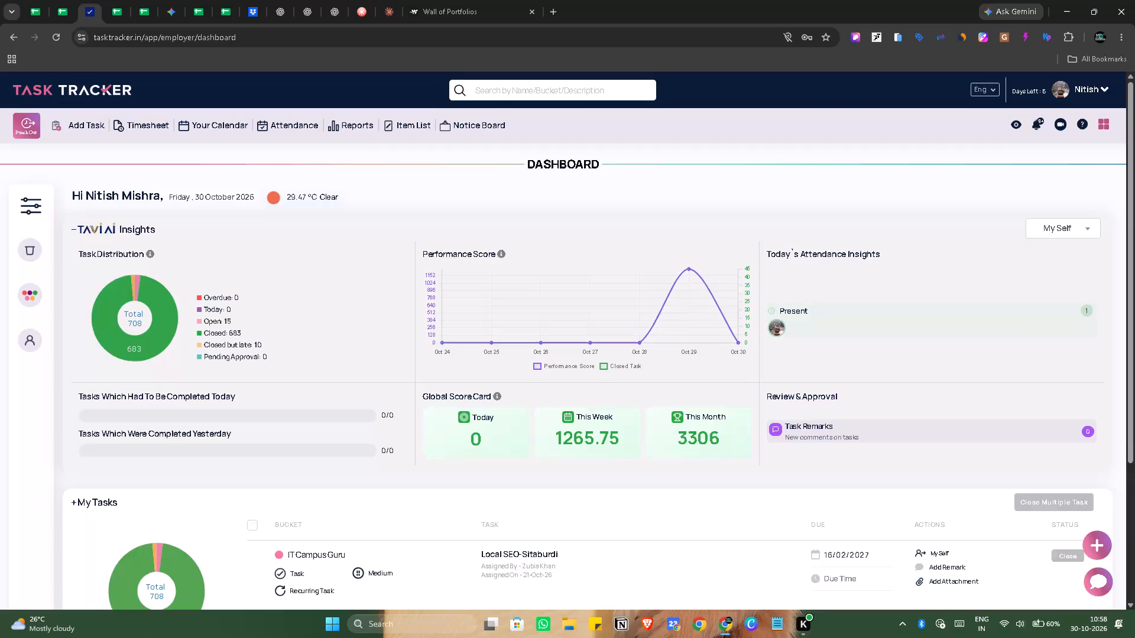
Examine the assigned tasks in the dashboard's My Tasks section, including their buckets and due dates.
click(981, 499)
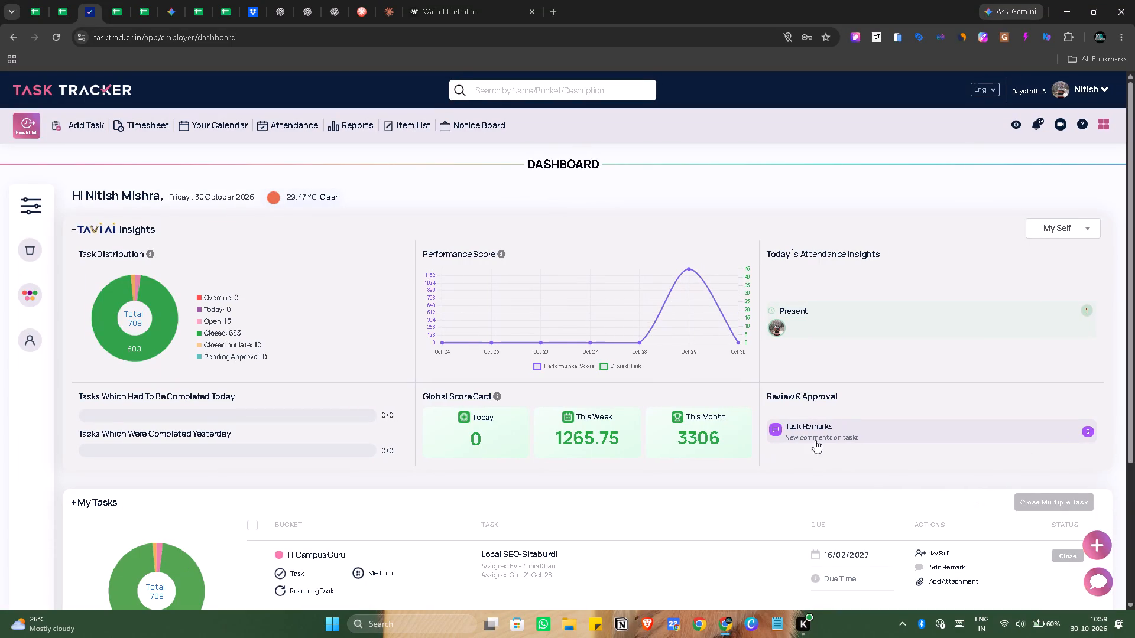
scroll(686, 370, down, 13)
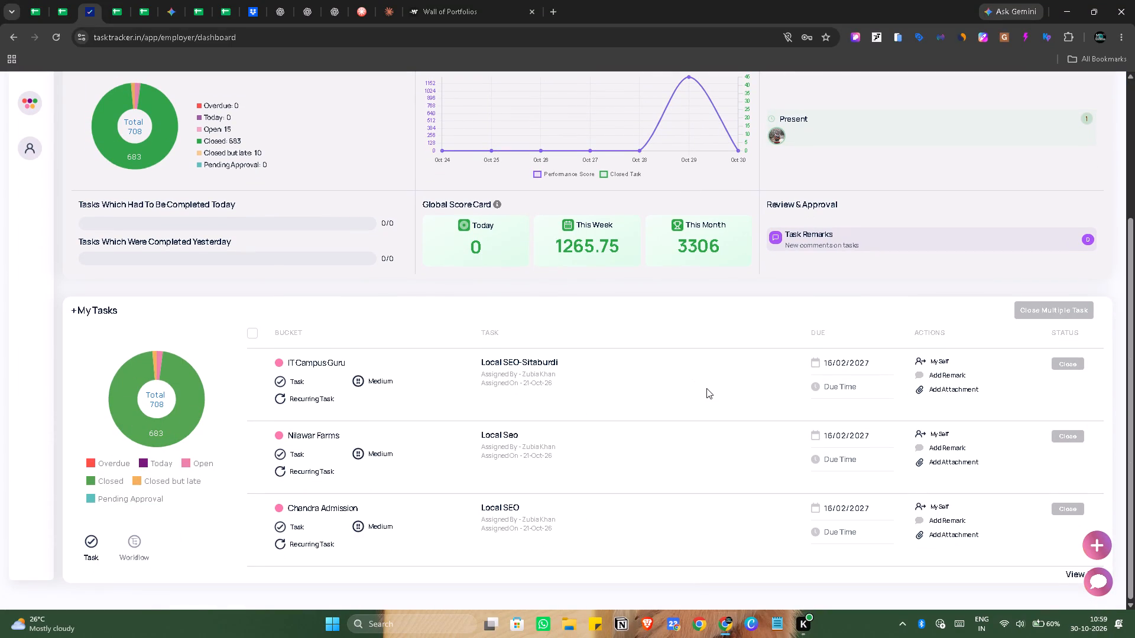
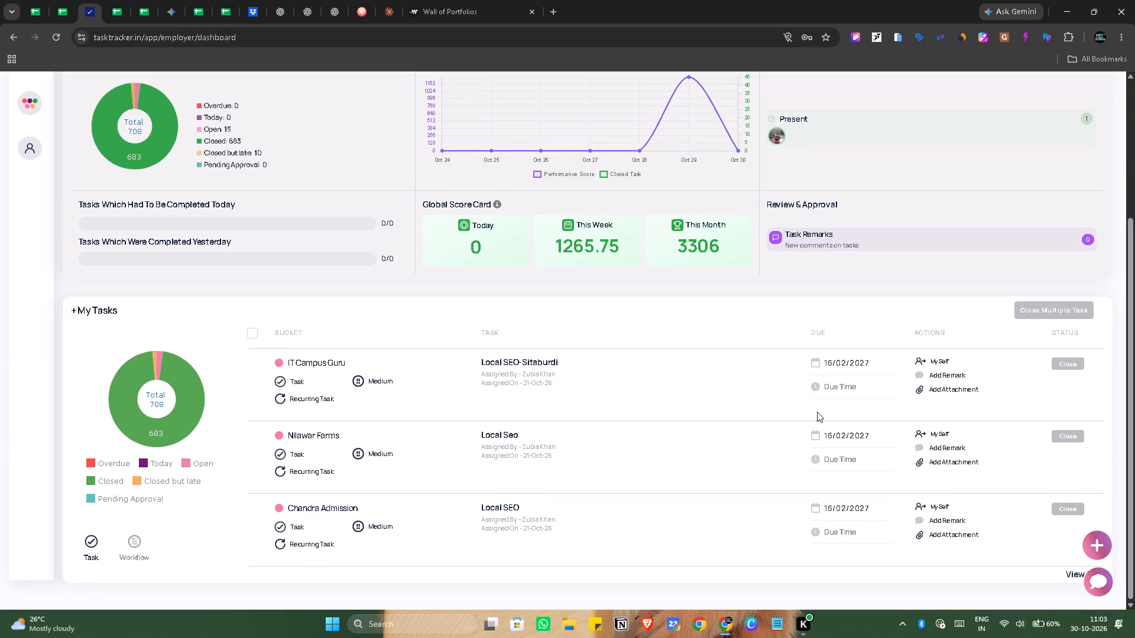
Start closing the IT Campus Guru task Local SEO-Sitaburdi due 16/02/2027 and attach Screenshot 2026-10-29 183746.png from the Screenshots folder.
scroll(708, 398, down, 4)
scroll(708, 398, up, 6)
scroll(708, 398, down, 6)
click(1066, 369)
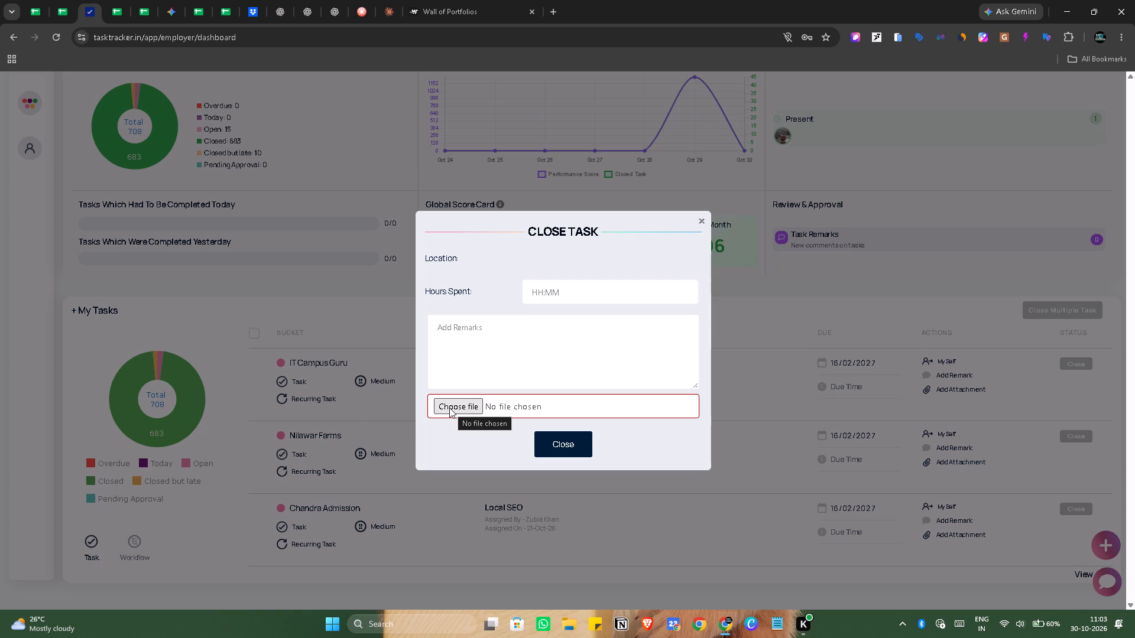
click(450, 406)
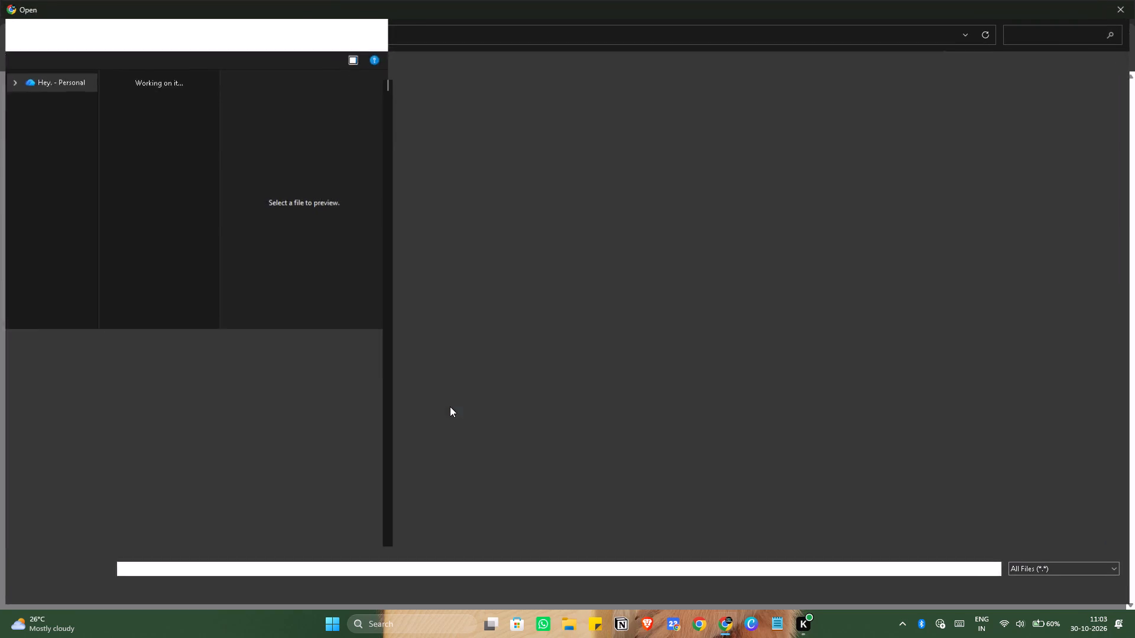
click(1117, 13)
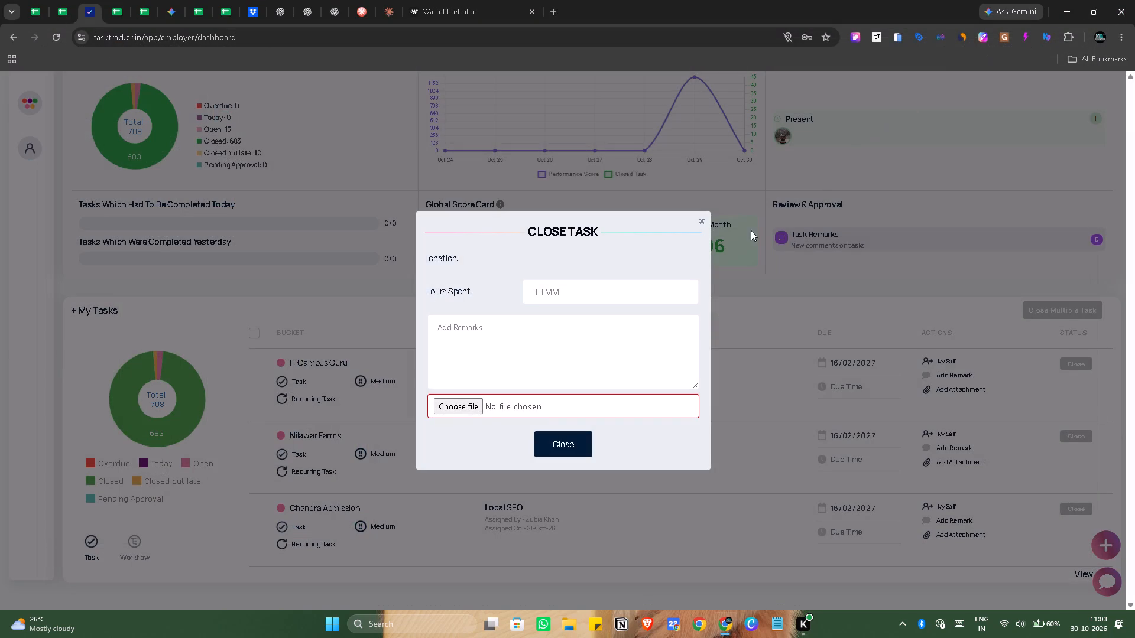
click(464, 402)
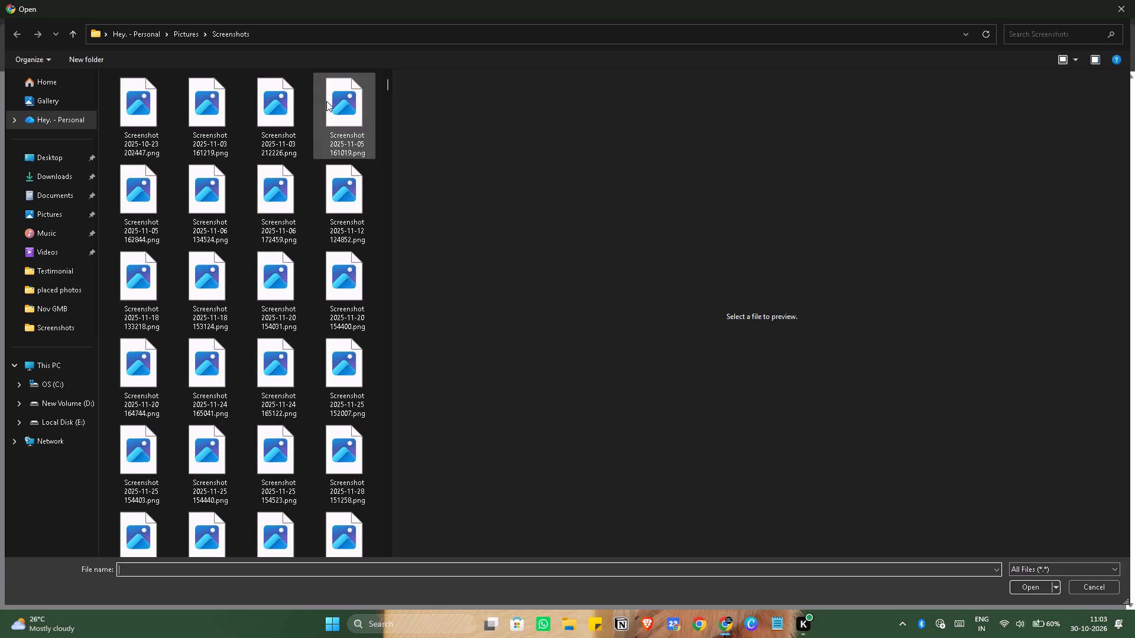
drag(385, 82, 384, 85)
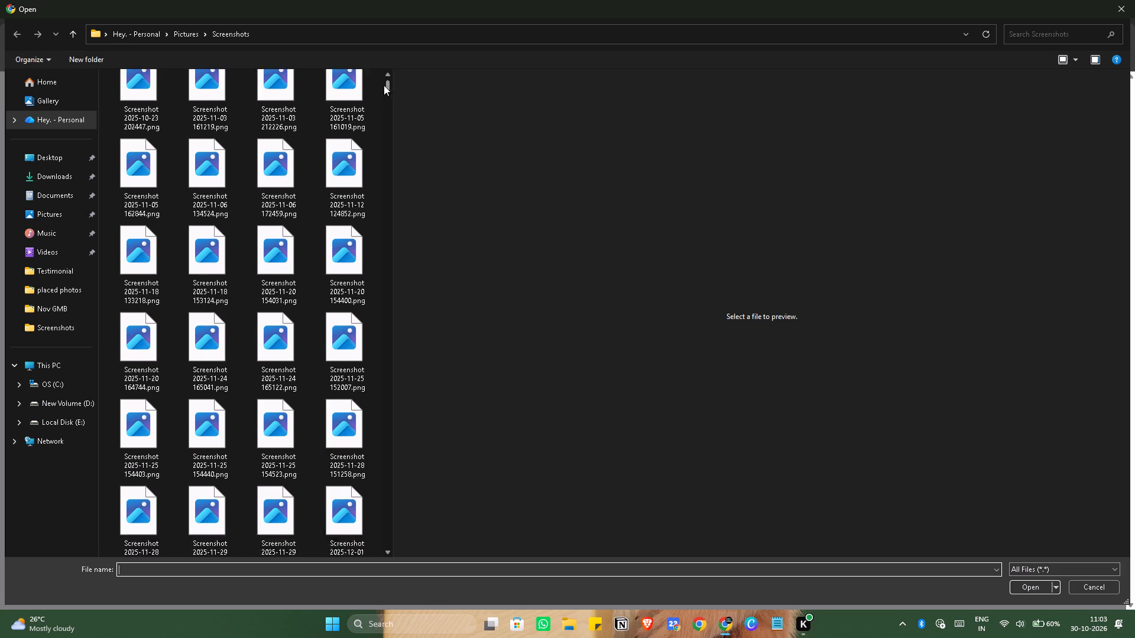
drag(384, 85, 382, 266)
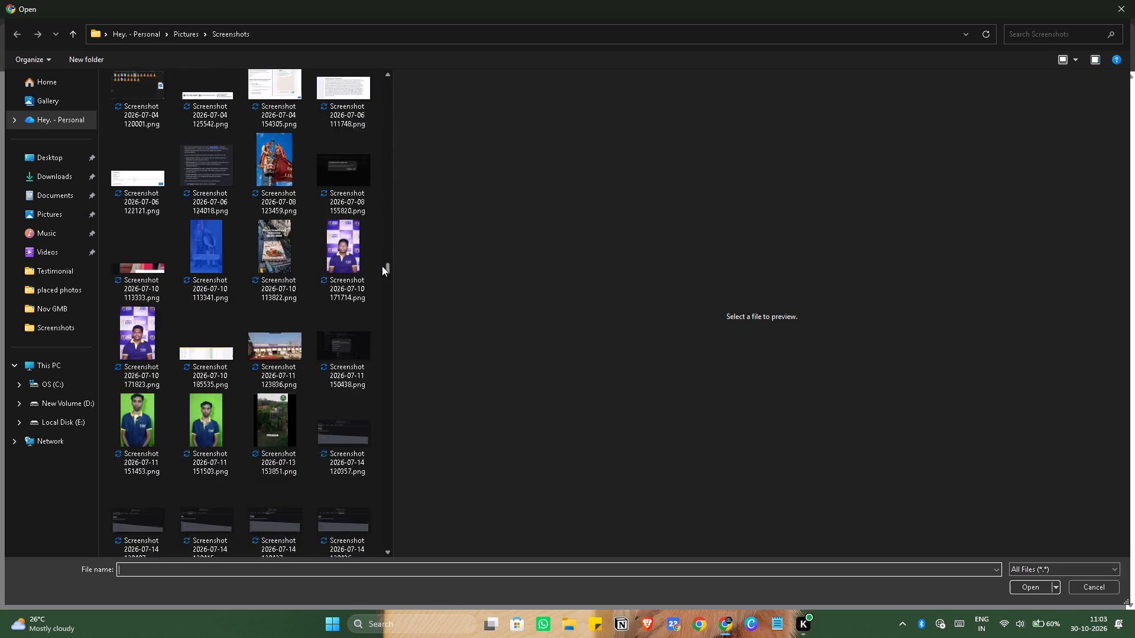
drag(382, 266, 390, 327)
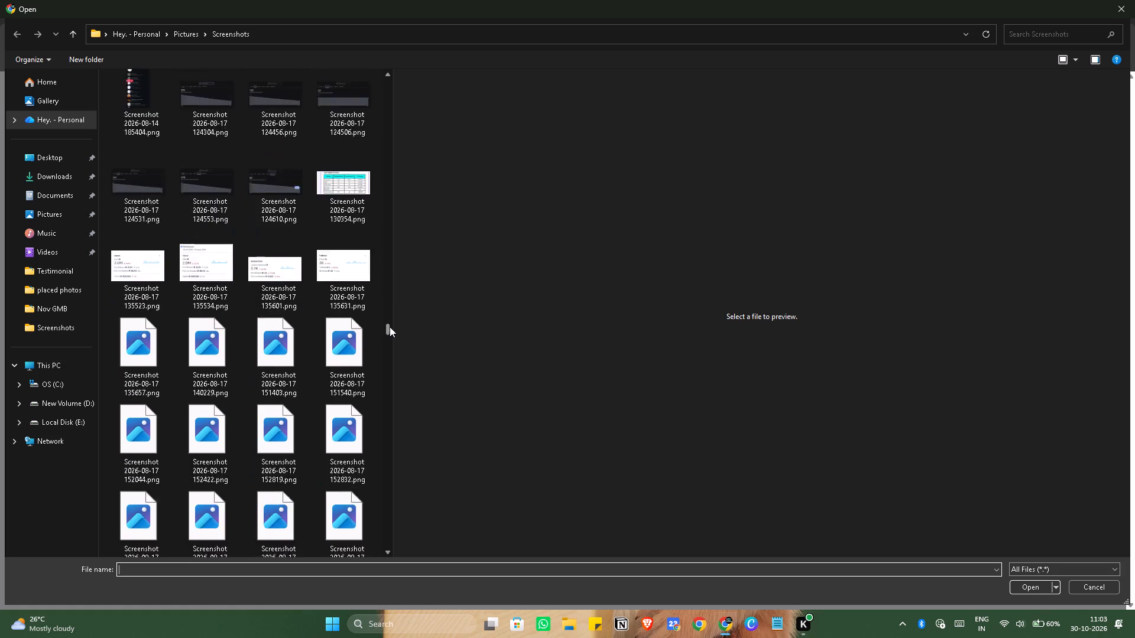
drag(390, 327, 380, 567)
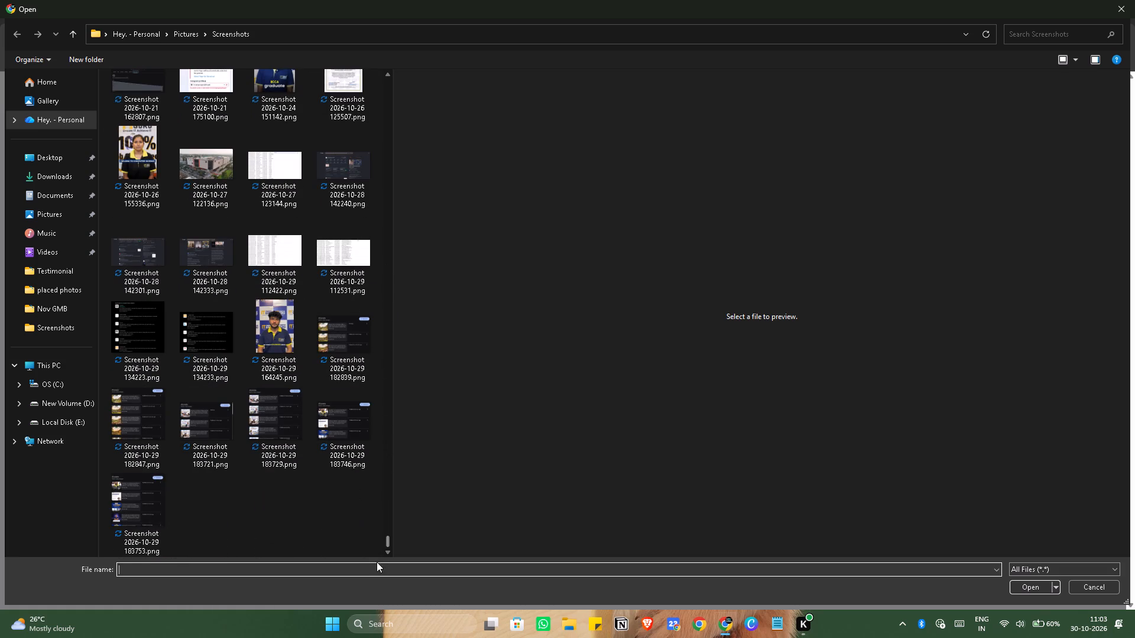
click(177, 421)
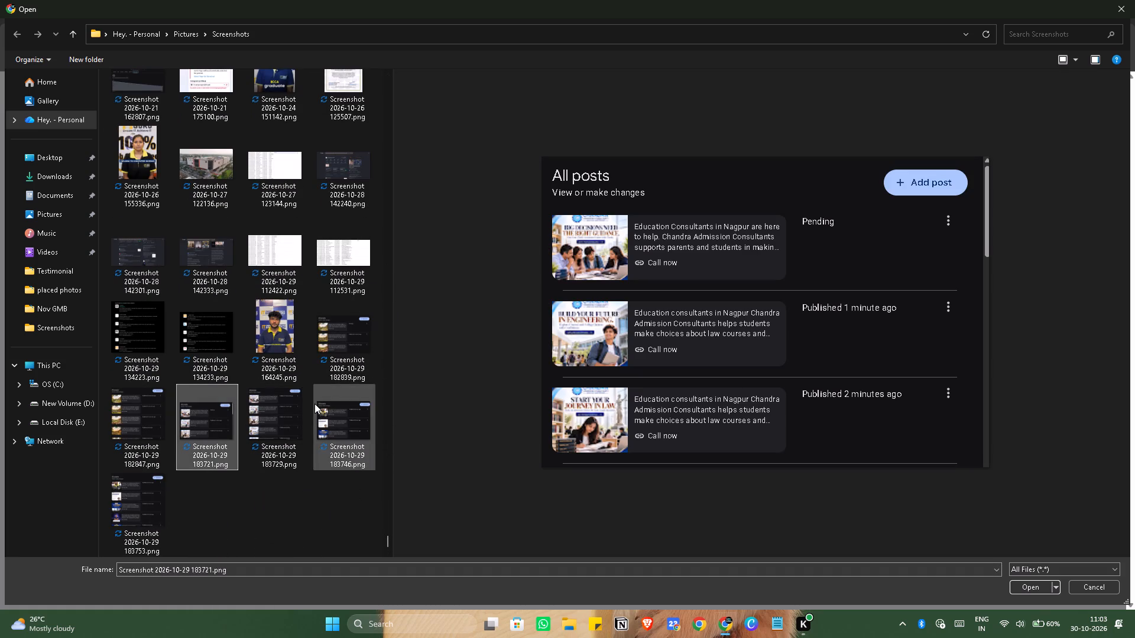
click(278, 408)
click(318, 406)
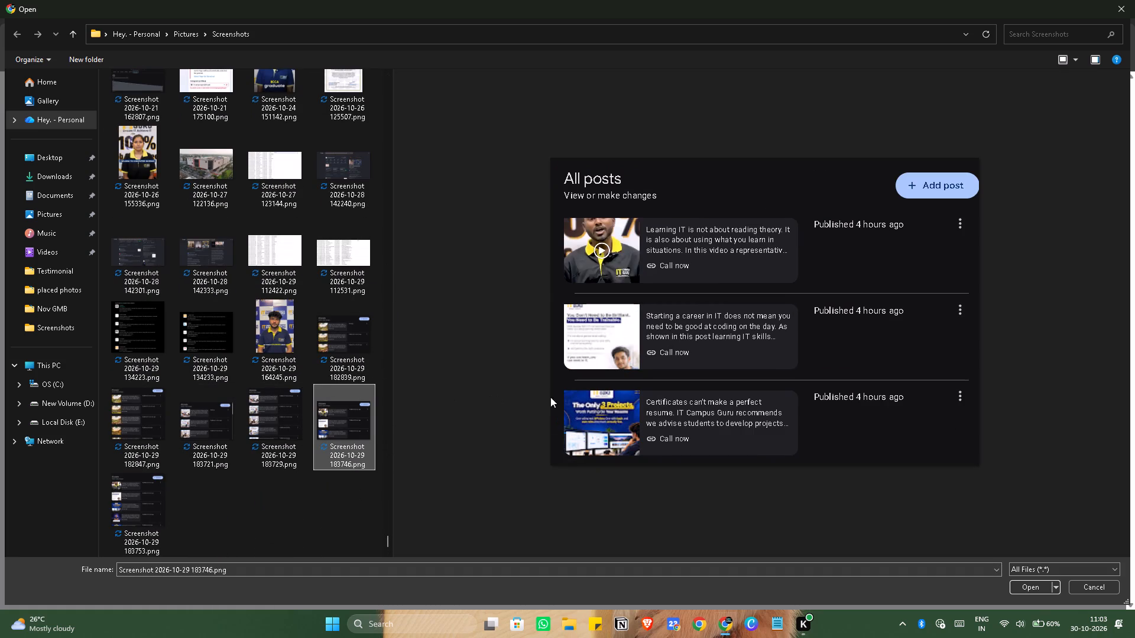
click(1027, 587)
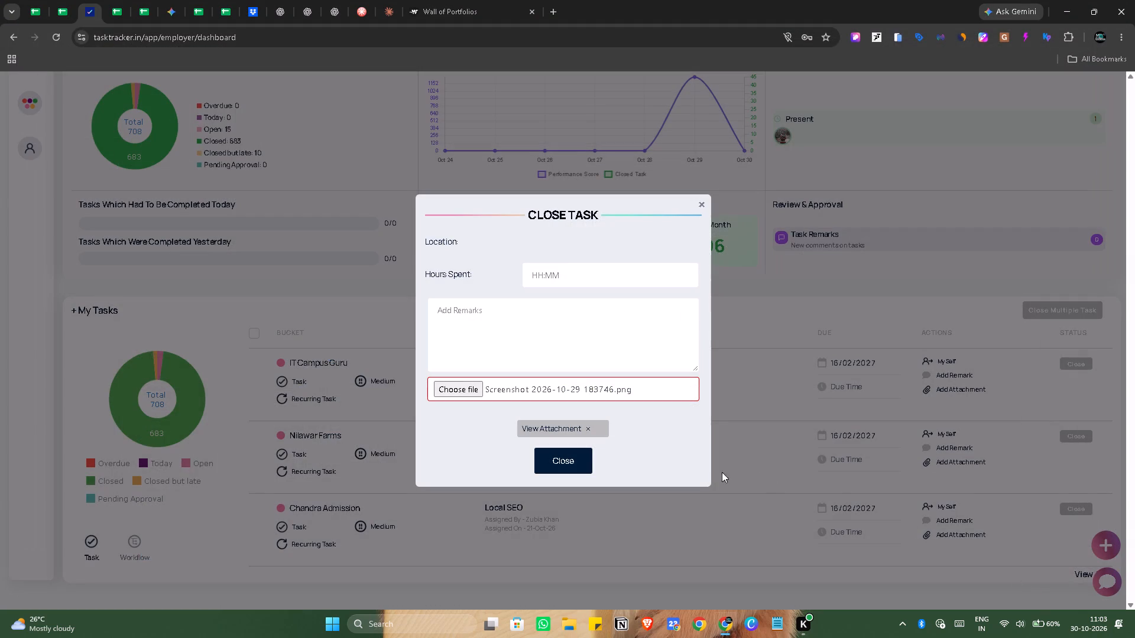
Enter the remark "DONE", copy it for reuse, and submit the closure of the IT Campus Guru task.
click(570, 353)
text(DONE)
key(ctrl+a)
key(ctrl+c)
key(ctrl+c)
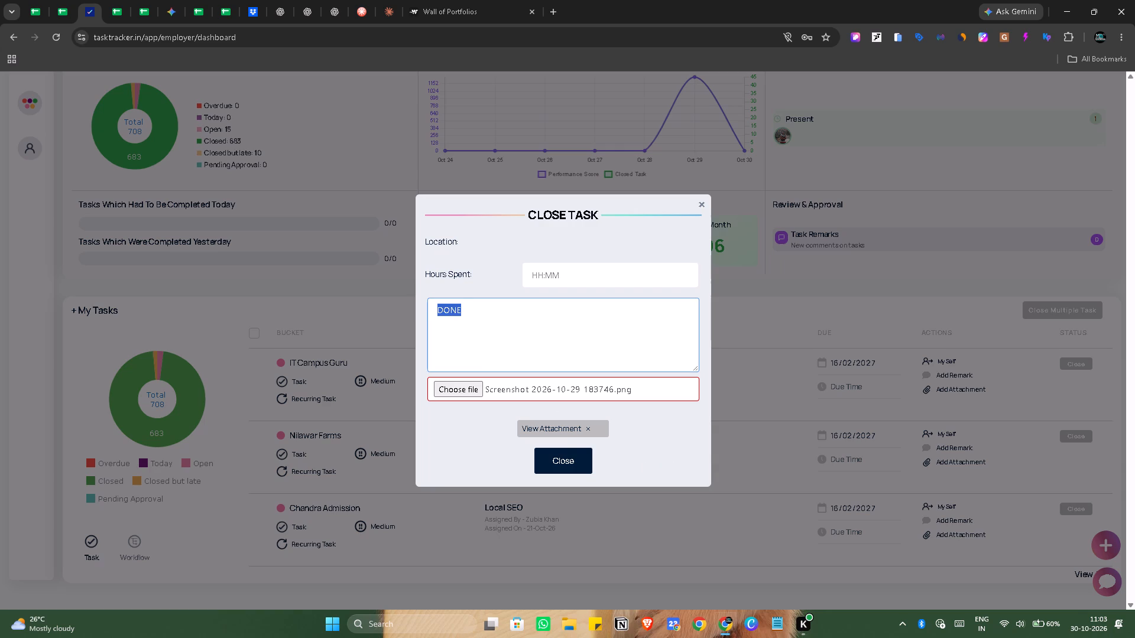
click(558, 464)
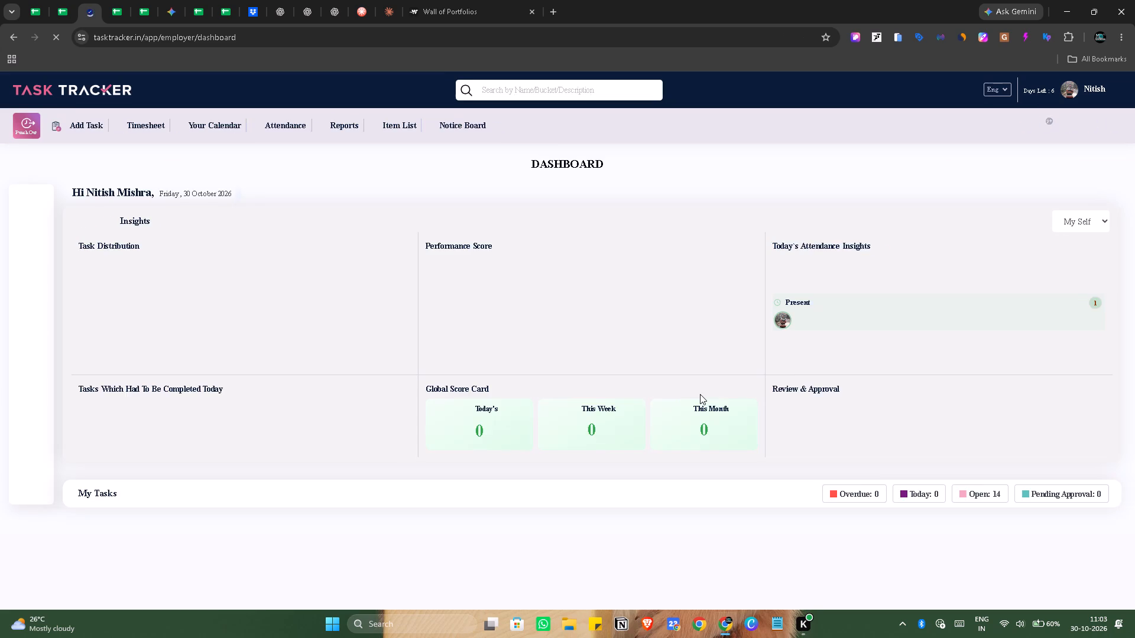
From the open tasks, start closing the Nilawar Farms Local Seo task due 16/02/2027 and attach Screenshot 2026-10-29 182847.png.
scroll(844, 447, down, 2)
click(974, 503)
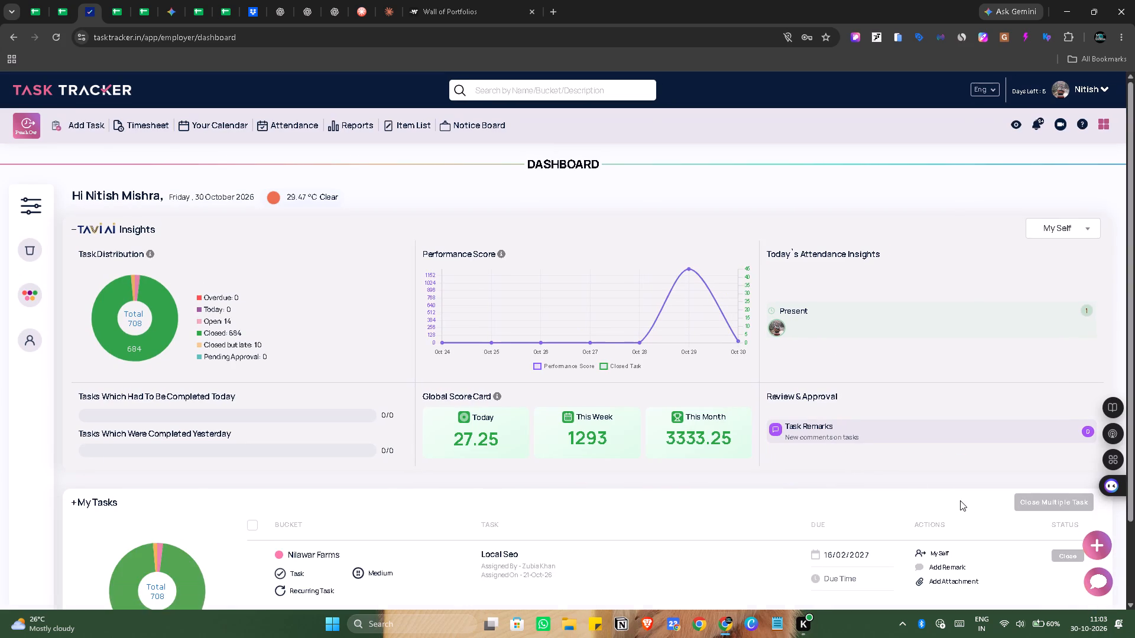
scroll(794, 471, down, 5)
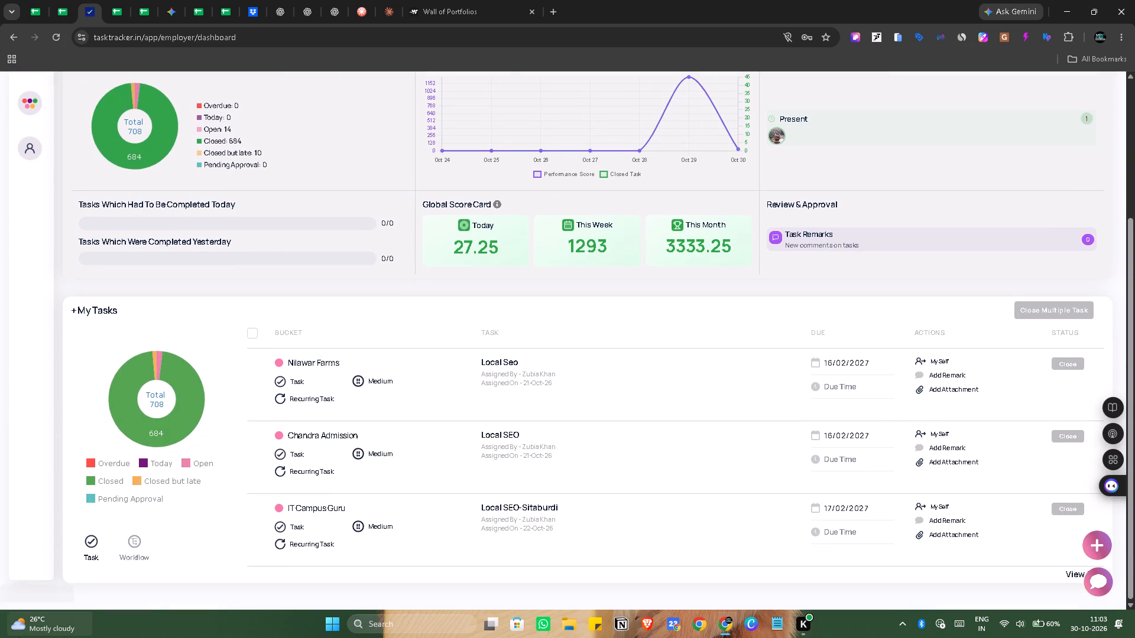
click(1068, 366)
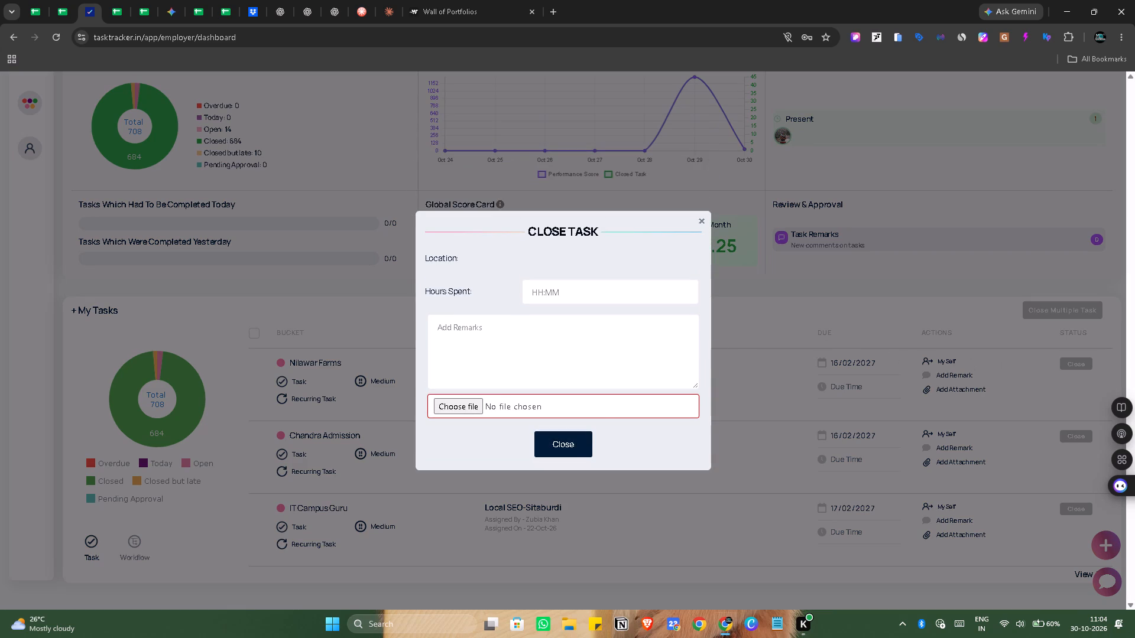
click(469, 407)
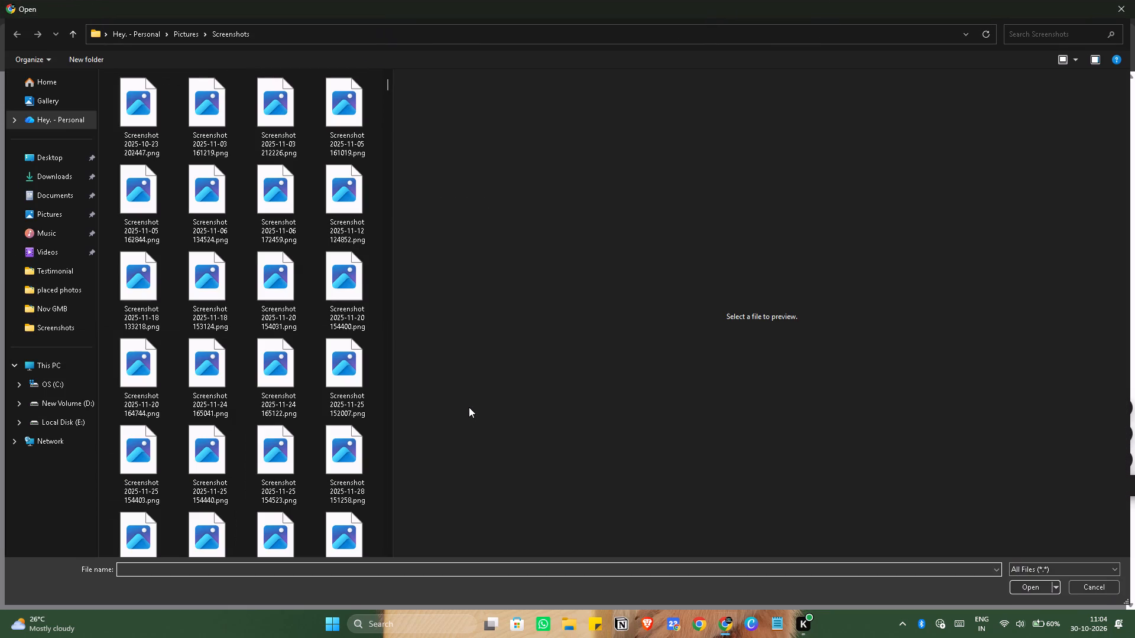
drag(387, 87, 373, 533)
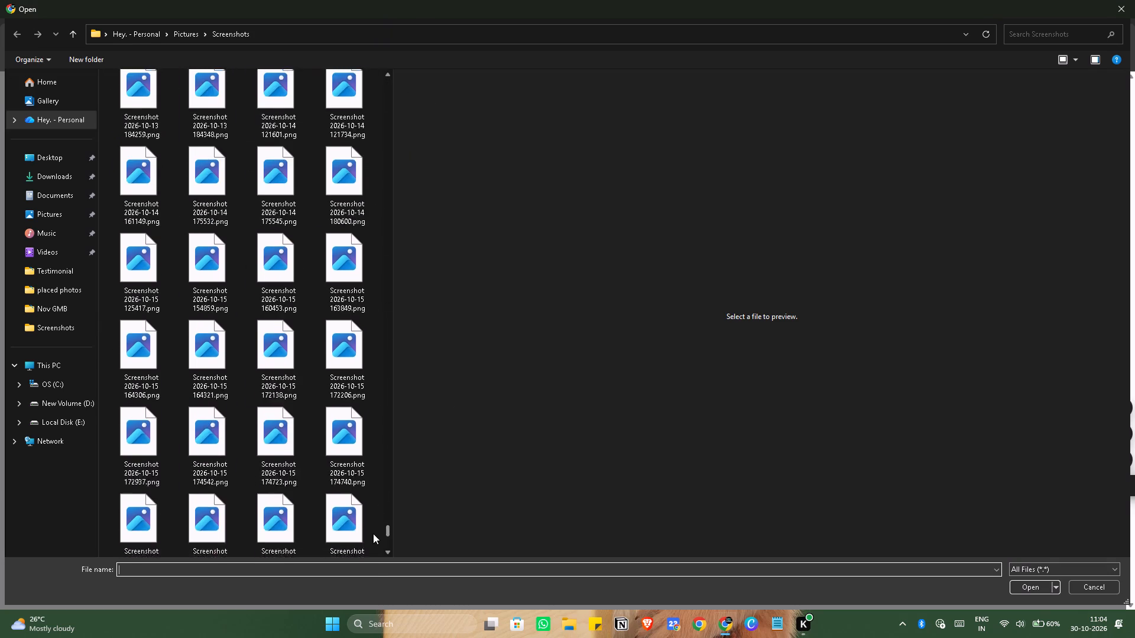
drag(373, 533, 1134, 37)
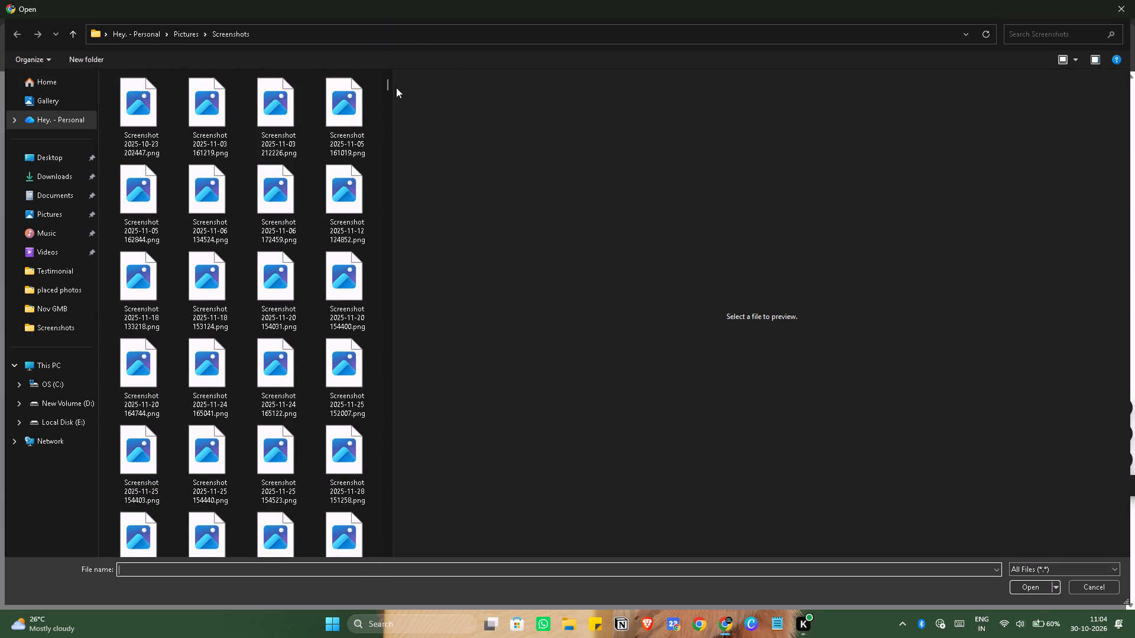
drag(388, 83, 402, 288)
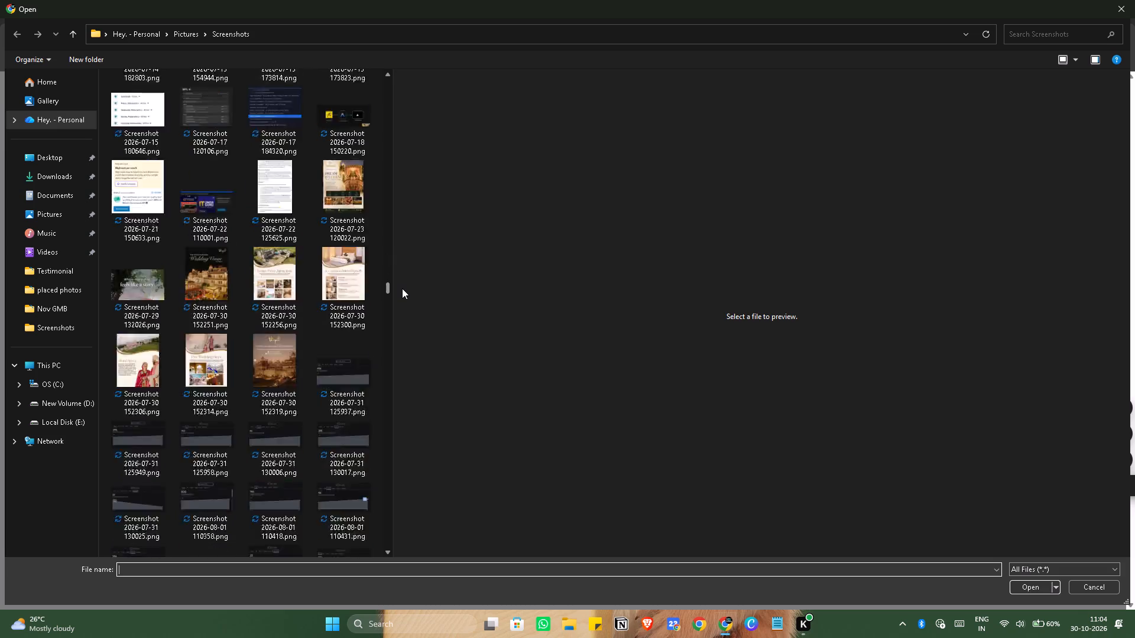
drag(402, 288, 388, 523)
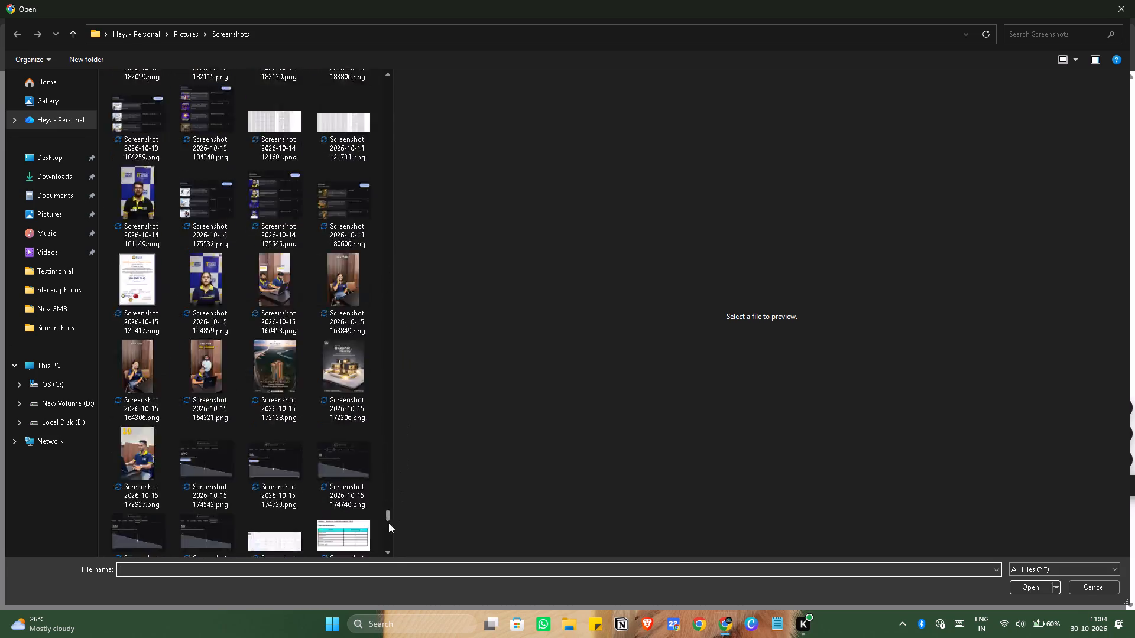
drag(388, 523, 385, 564)
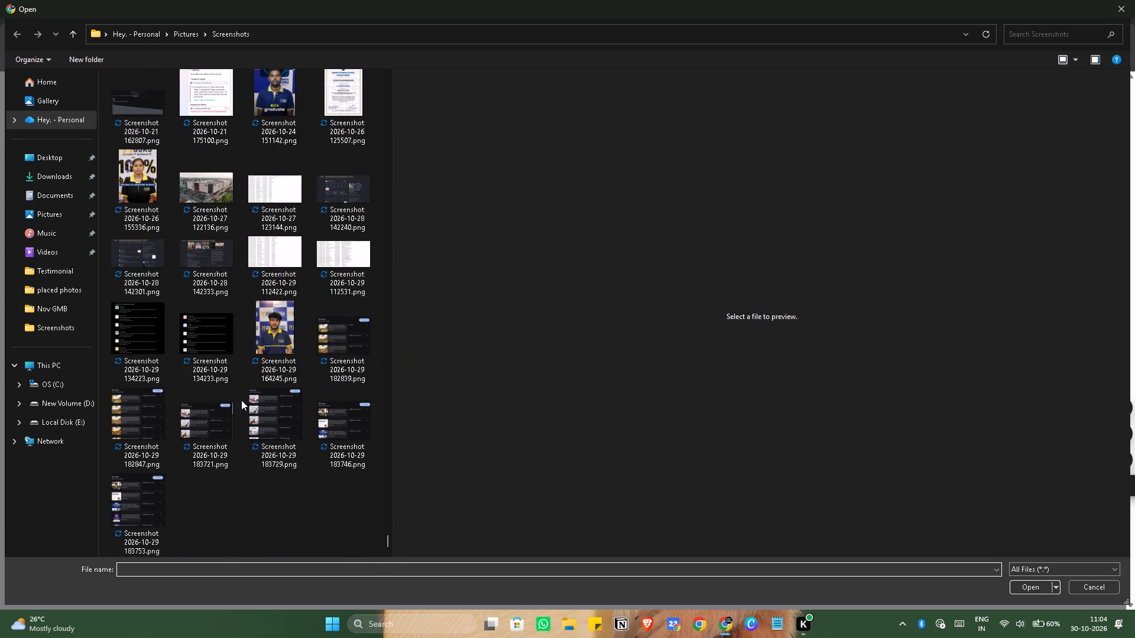
click(152, 431)
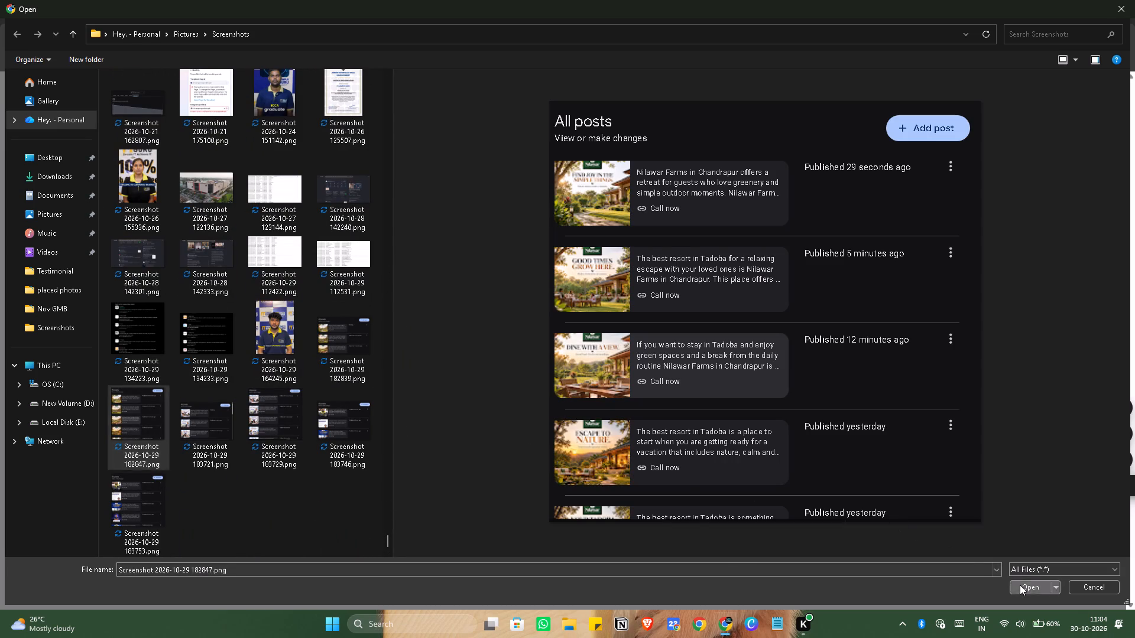
click(1020, 585)
Paste the remark "DONE" and submit the closure of the Nilawar Farms Local Seo task.
click(523, 356)
key(ctrl+v)
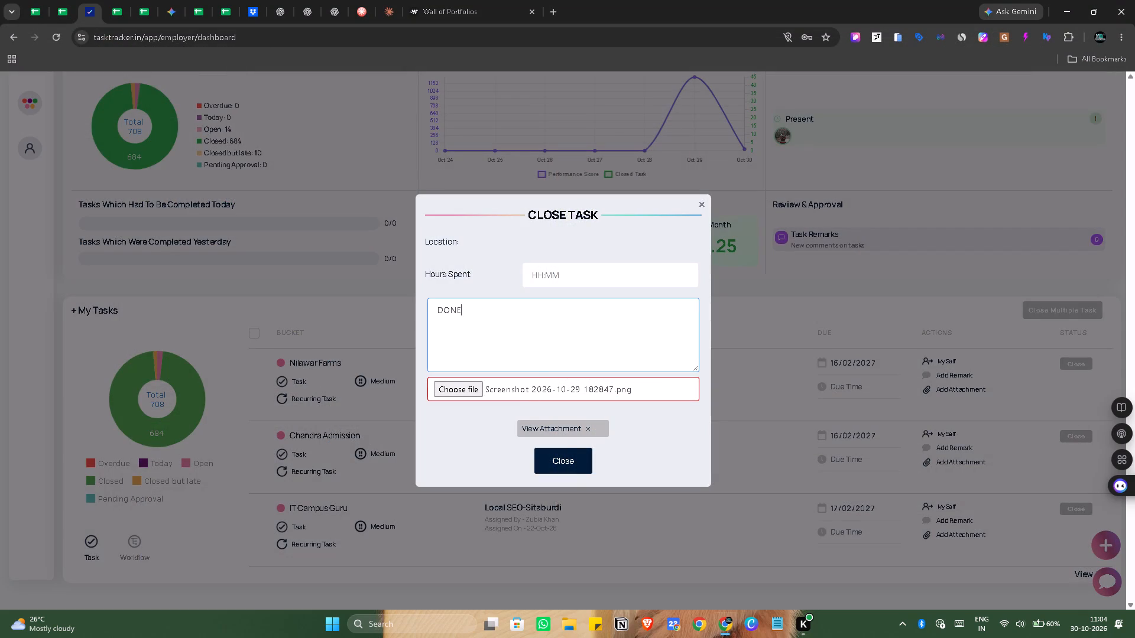
click(560, 460)
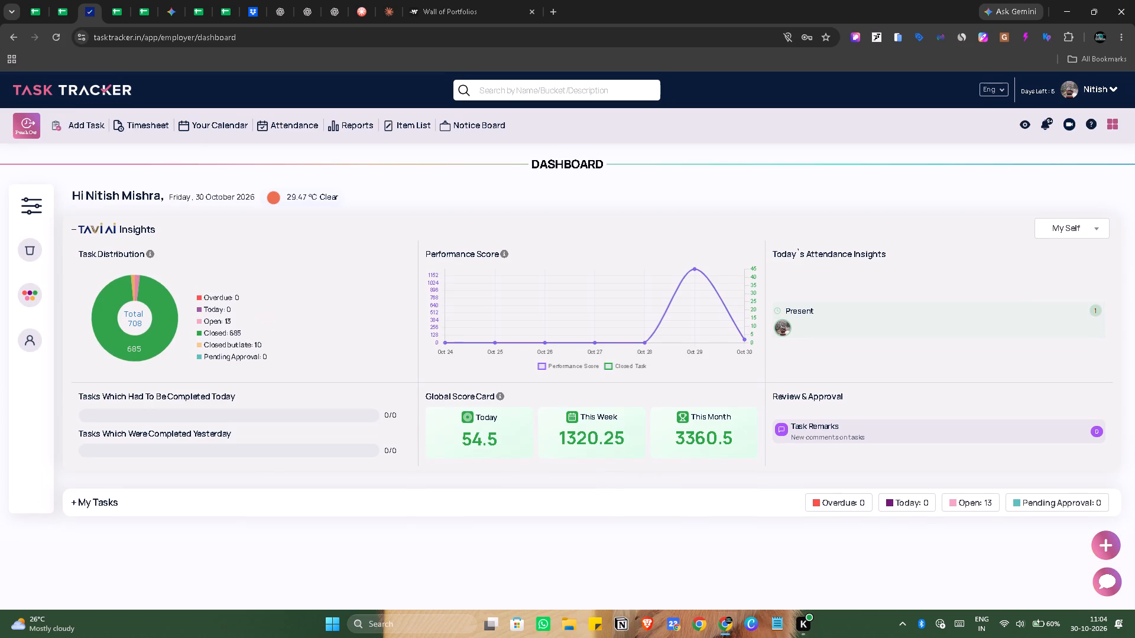
From the open tasks, start closing the Chandra Admission Local SEO task due 16/02/2027 and attach Screenshot 2026-10-29 183721.png.
click(972, 501)
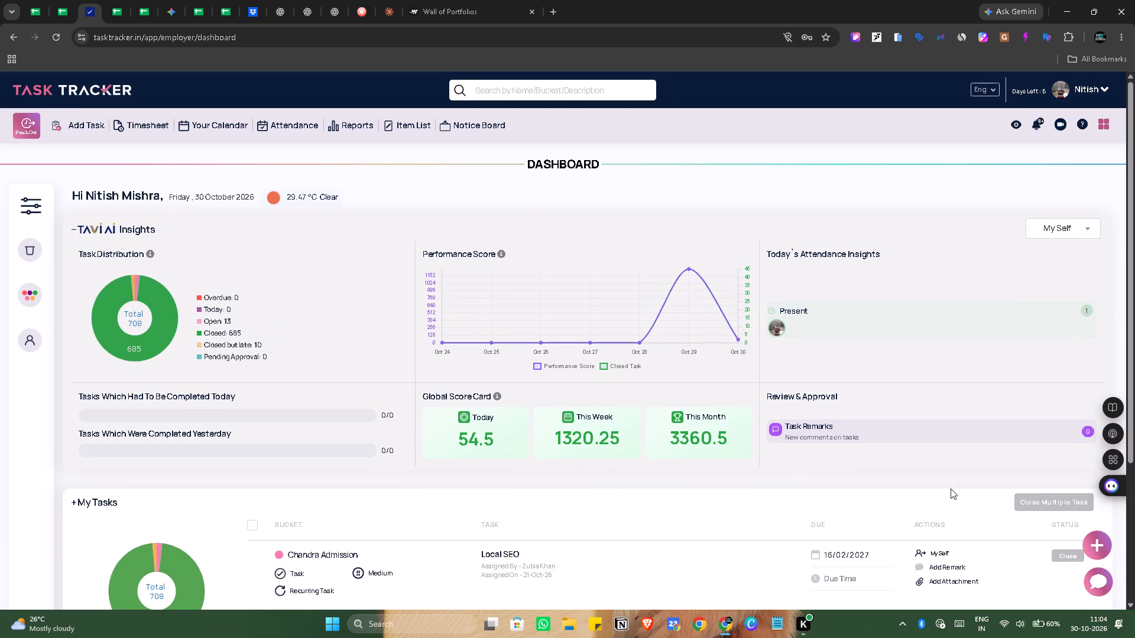
scroll(622, 400, down, 4)
scroll(560, 393, down, 2)
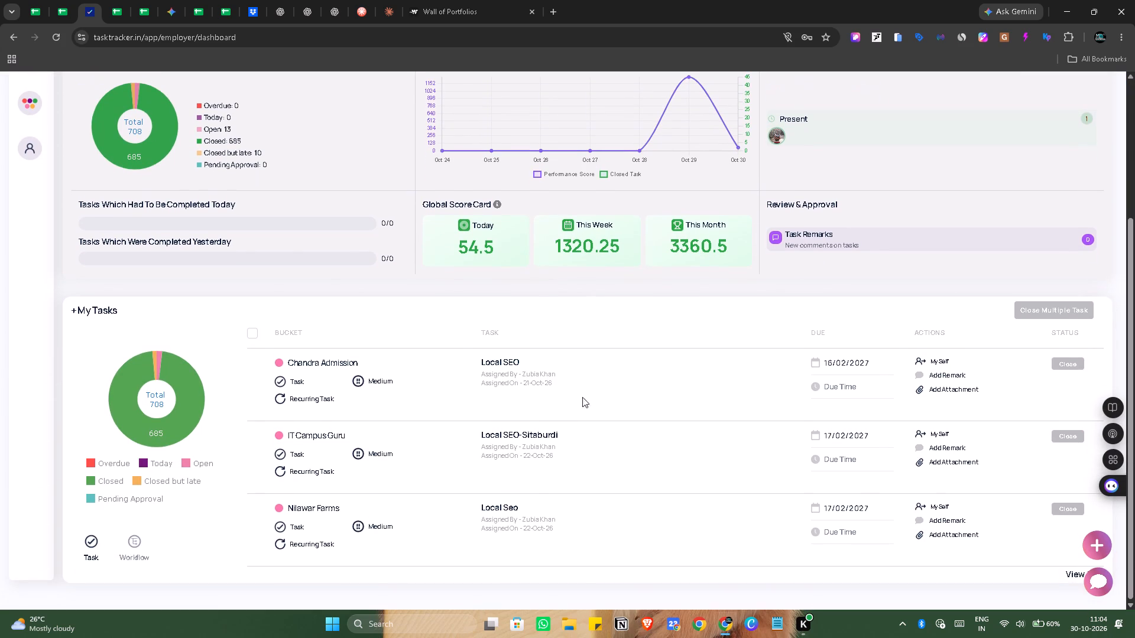
scroll(596, 405, down, 3)
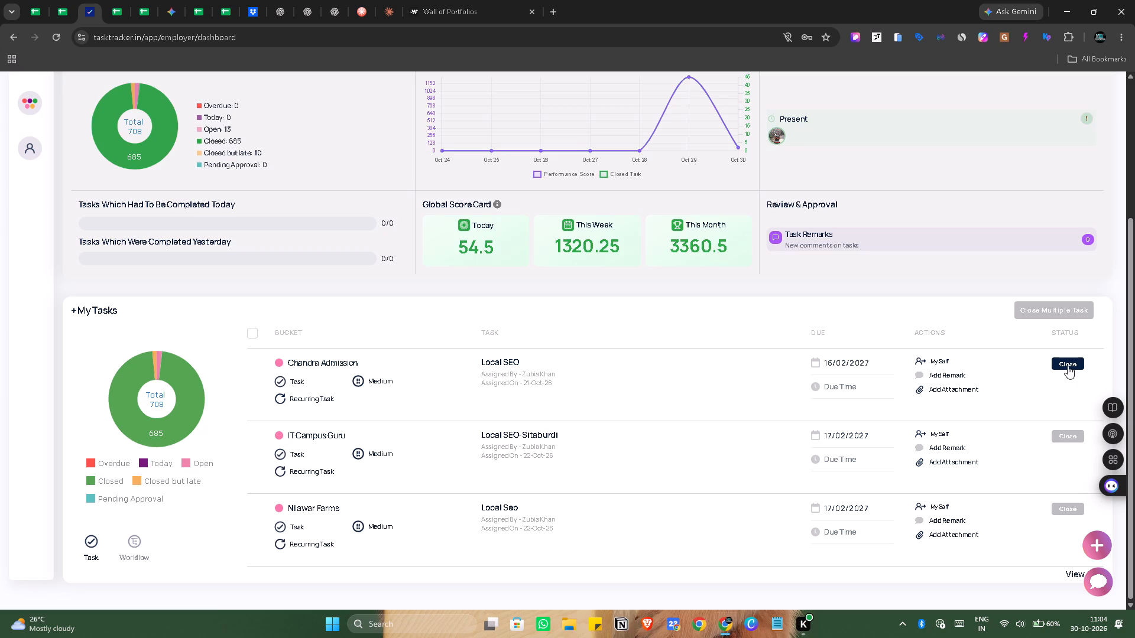
click(1068, 366)
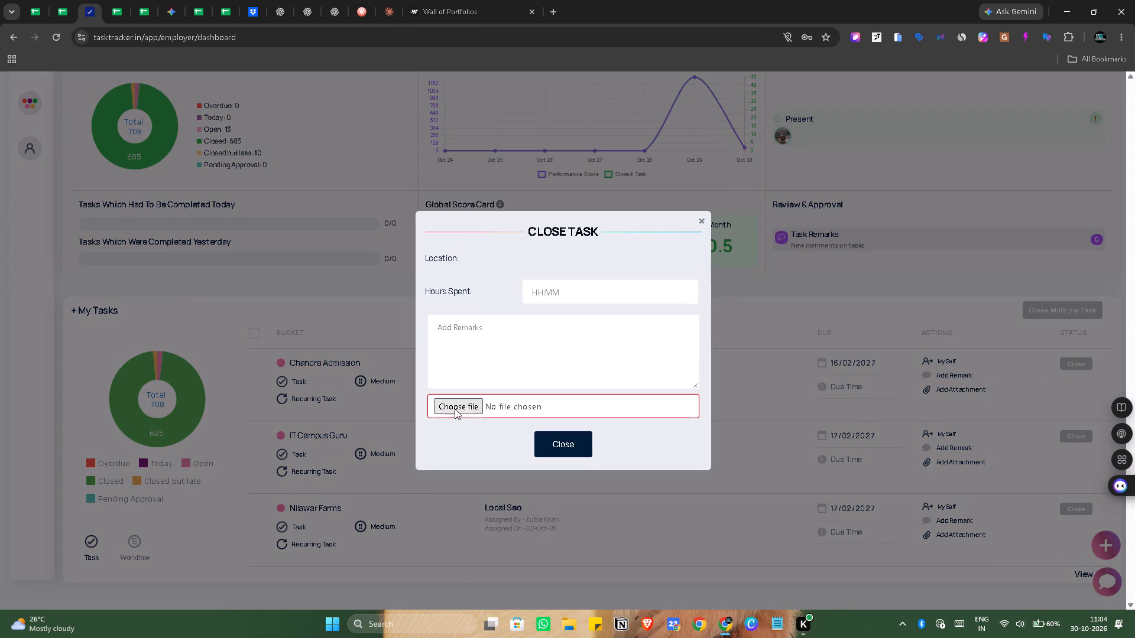
click(455, 408)
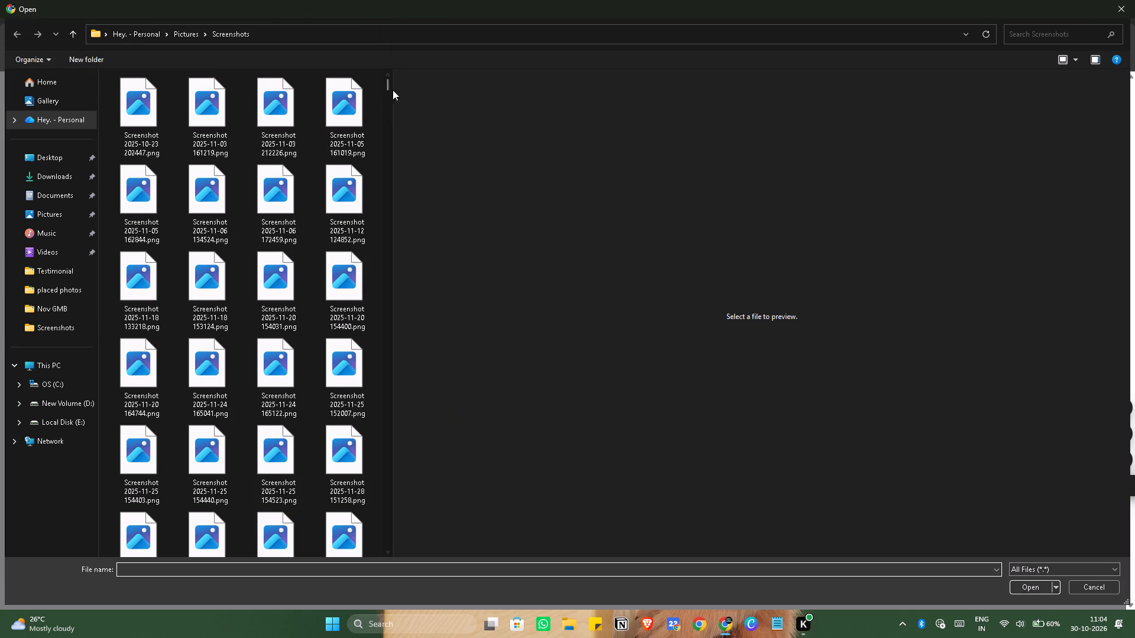
drag(388, 87, 391, 261)
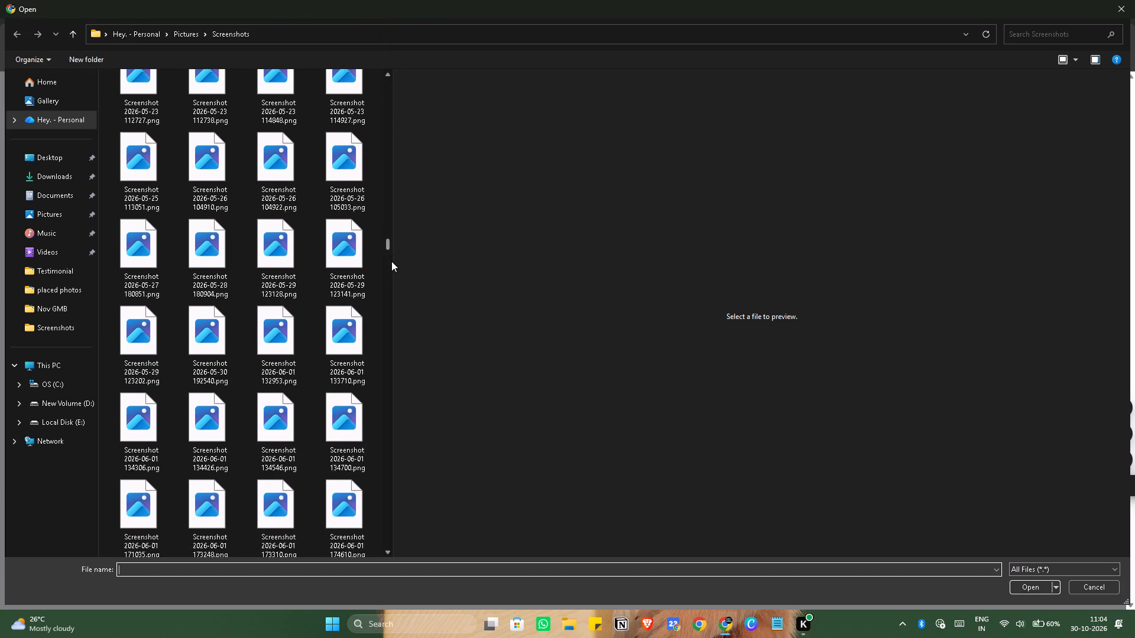
drag(391, 261, 368, 567)
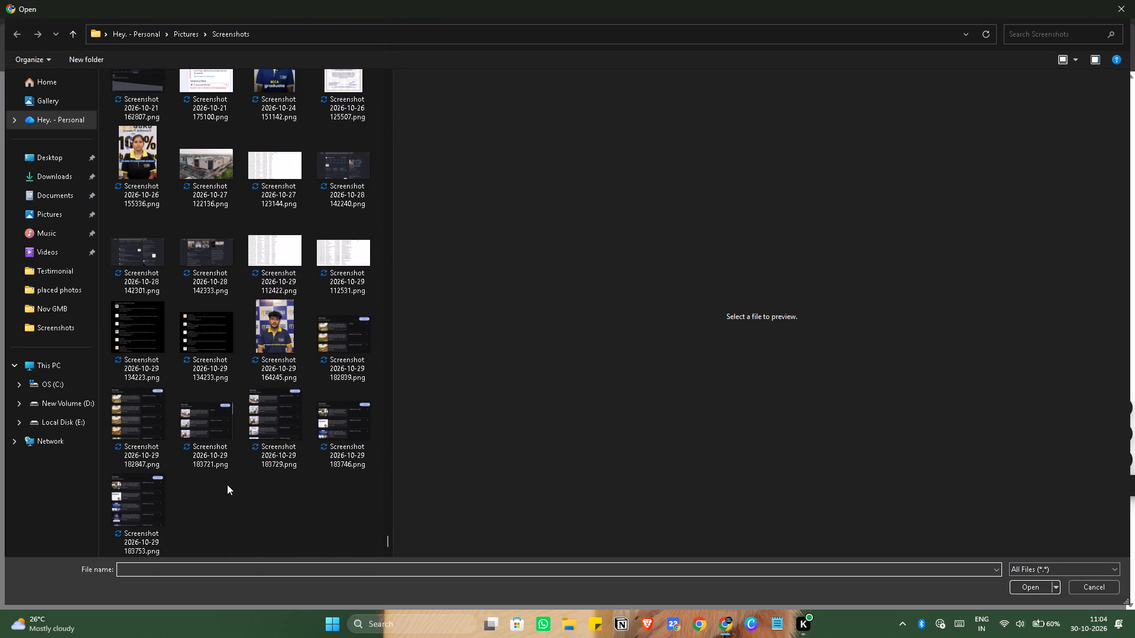
click(367, 340)
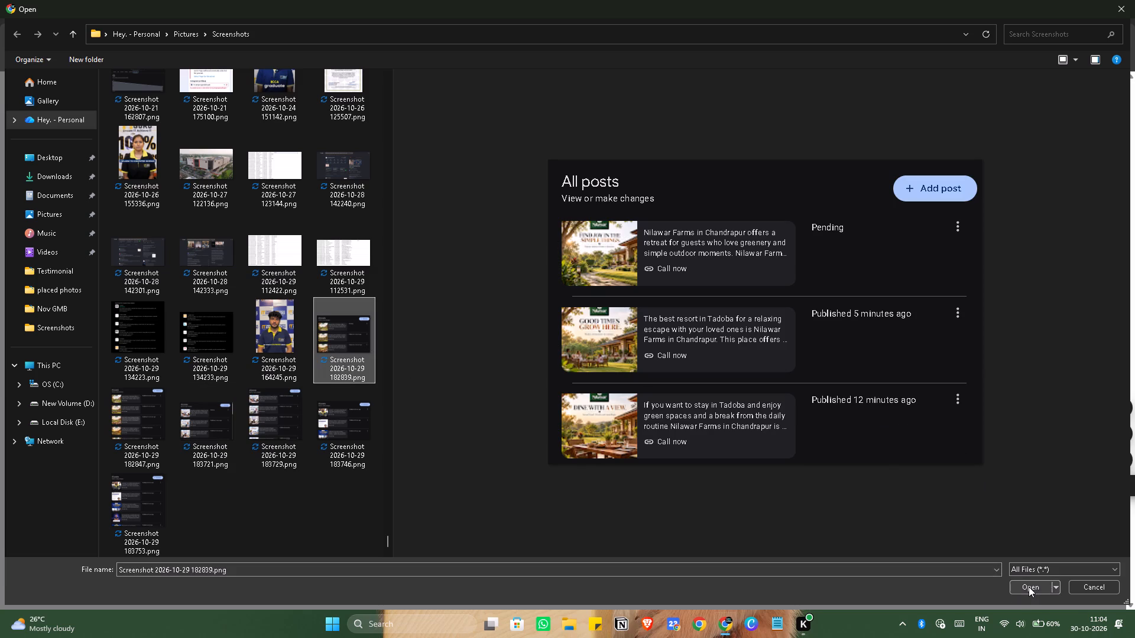
click(205, 315)
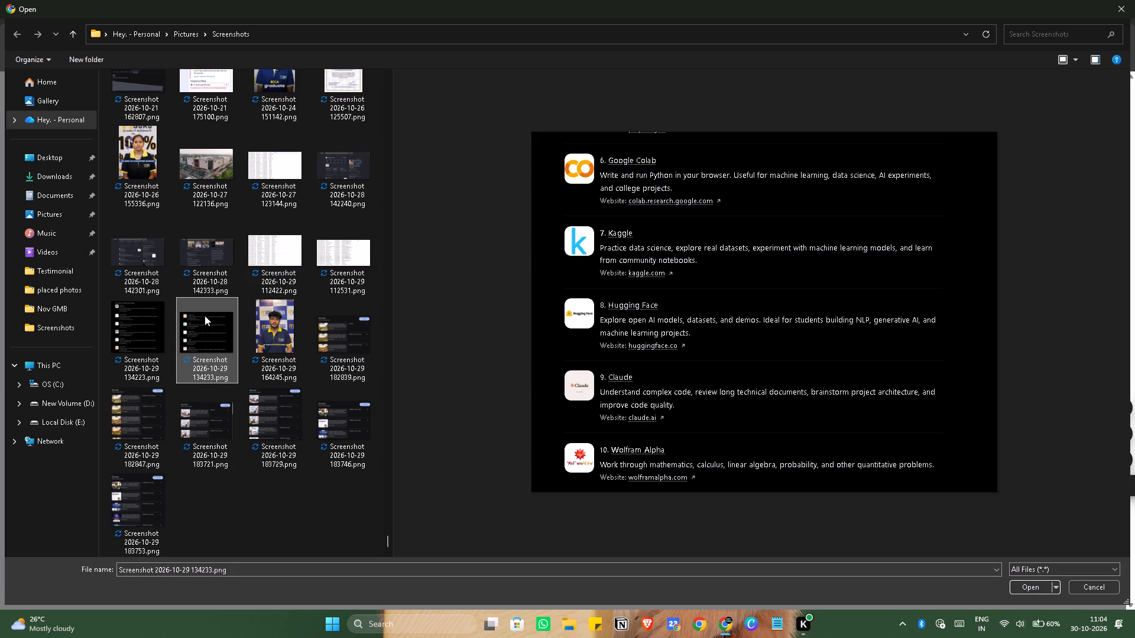
click(196, 424)
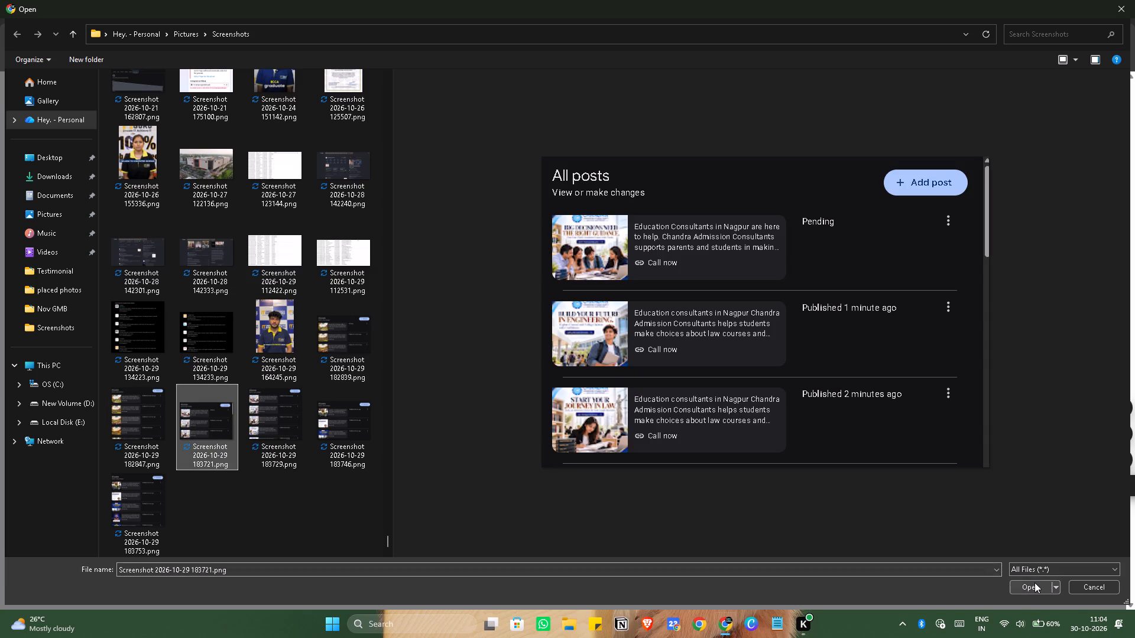
click(1035, 582)
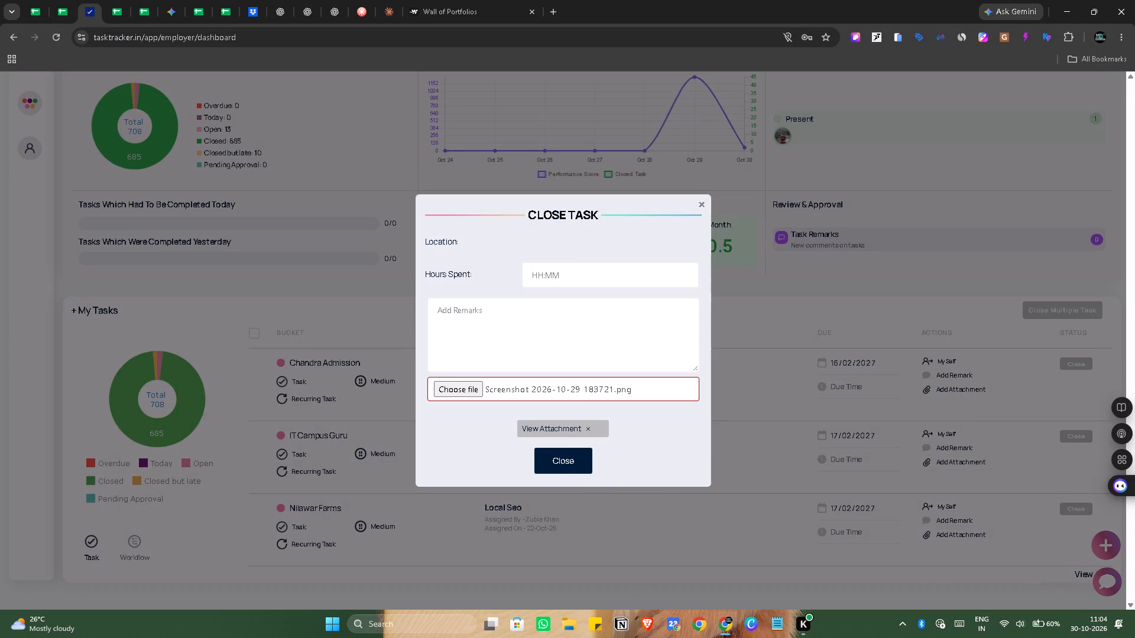
Paste the remark "DONE" and submit the closure of the Chandra Admission Local SEO task.
click(511, 329)
key(ctrl+v)
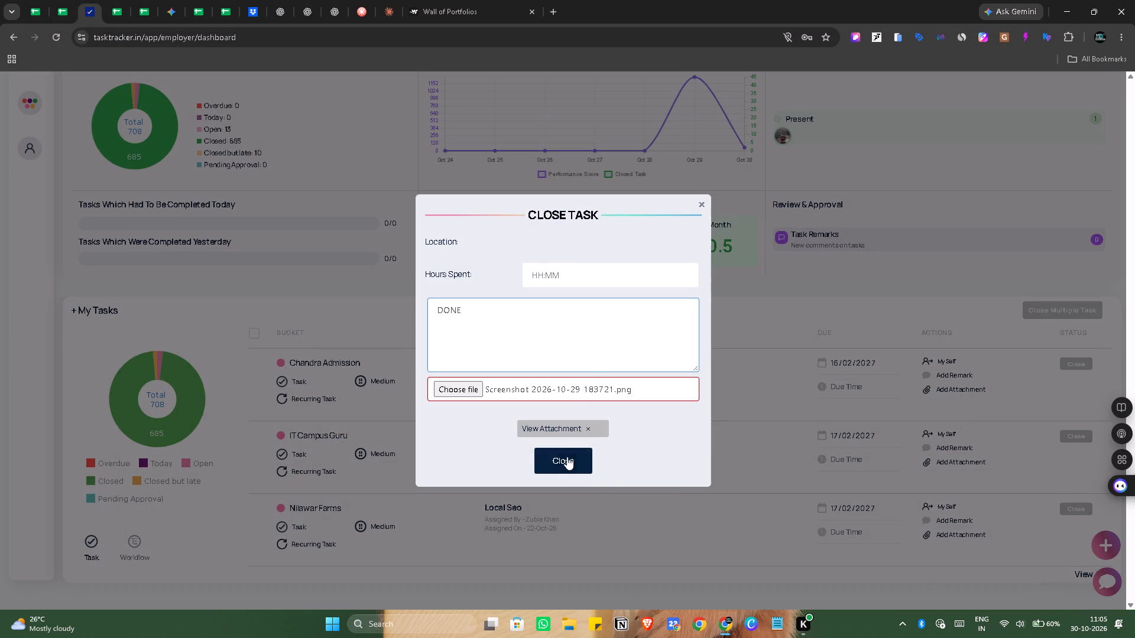
click(564, 454)
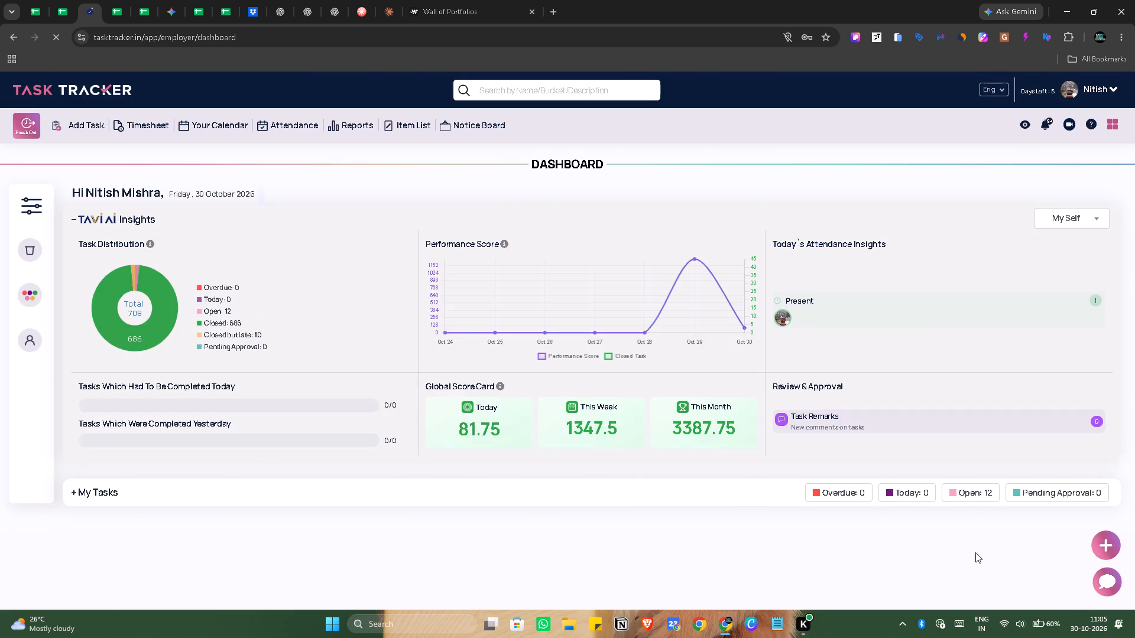
From the open tasks, start closing the IT Campus Guru task Local SEO-Sitaburdi due 17/02/2027 and attach Screenshot 2026-10-29 183753.png.
click(977, 499)
scroll(729, 513, down, 4)
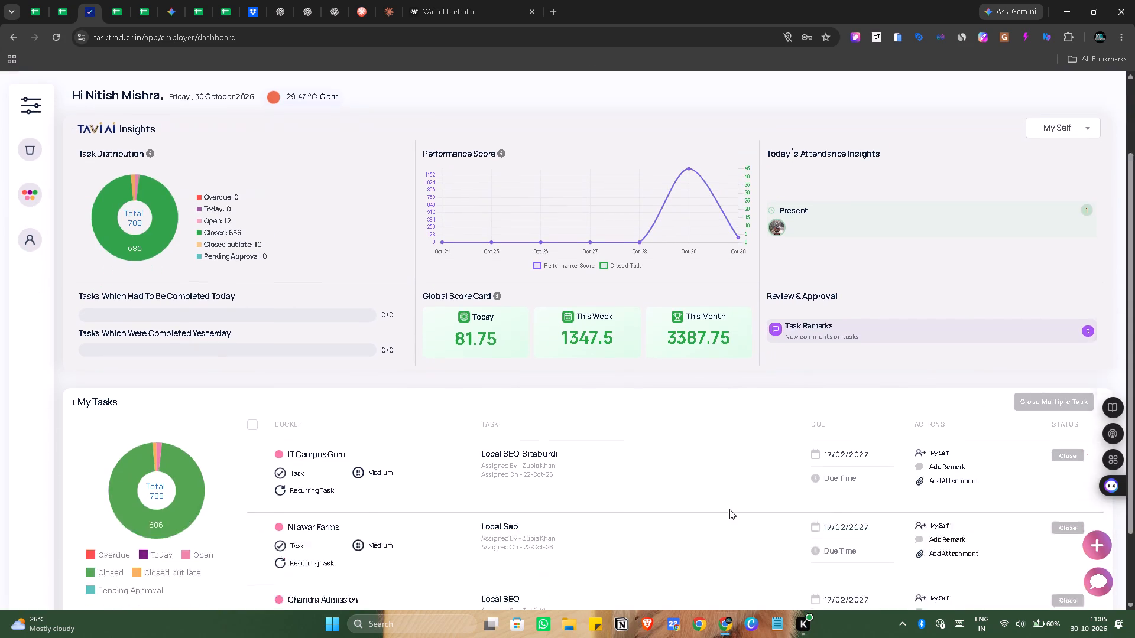
scroll(696, 355, down, 5)
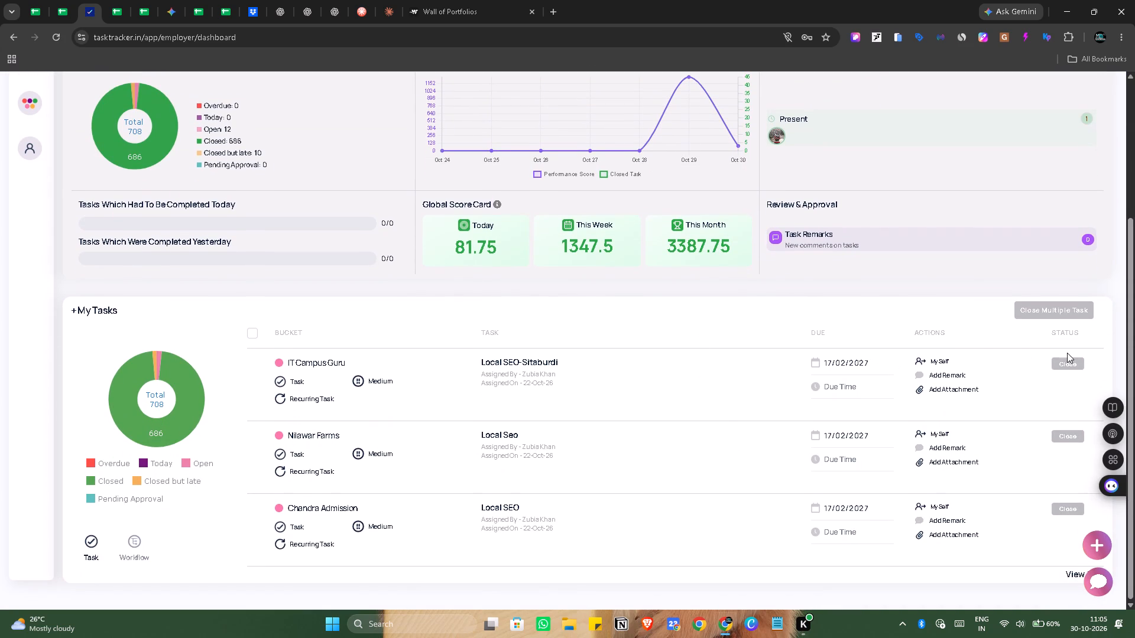
click(1067, 359)
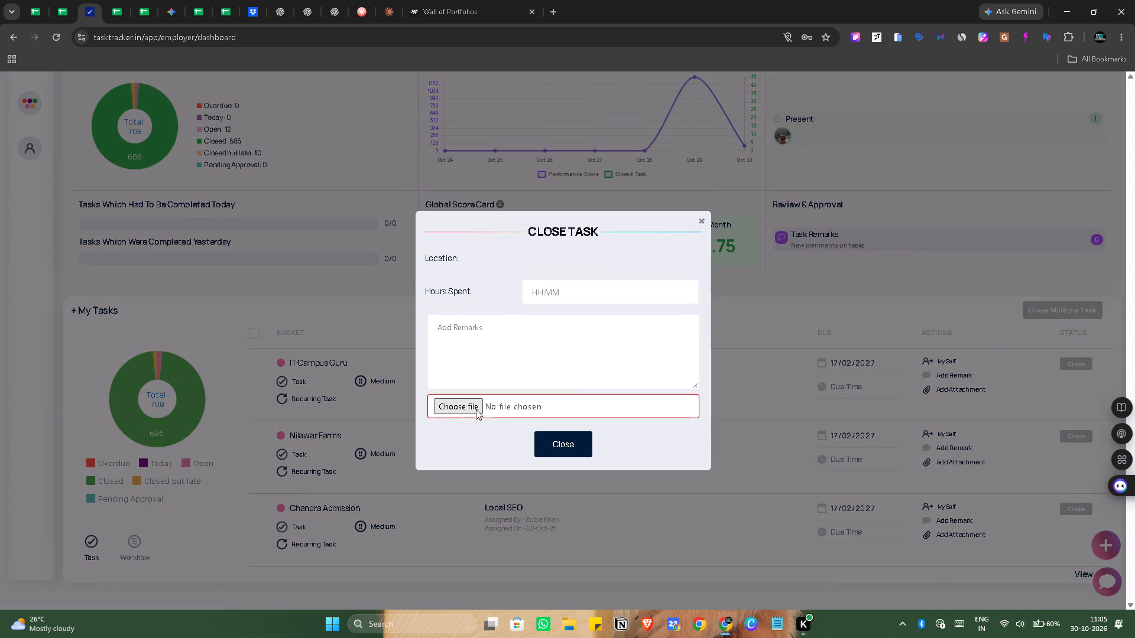
click(456, 404)
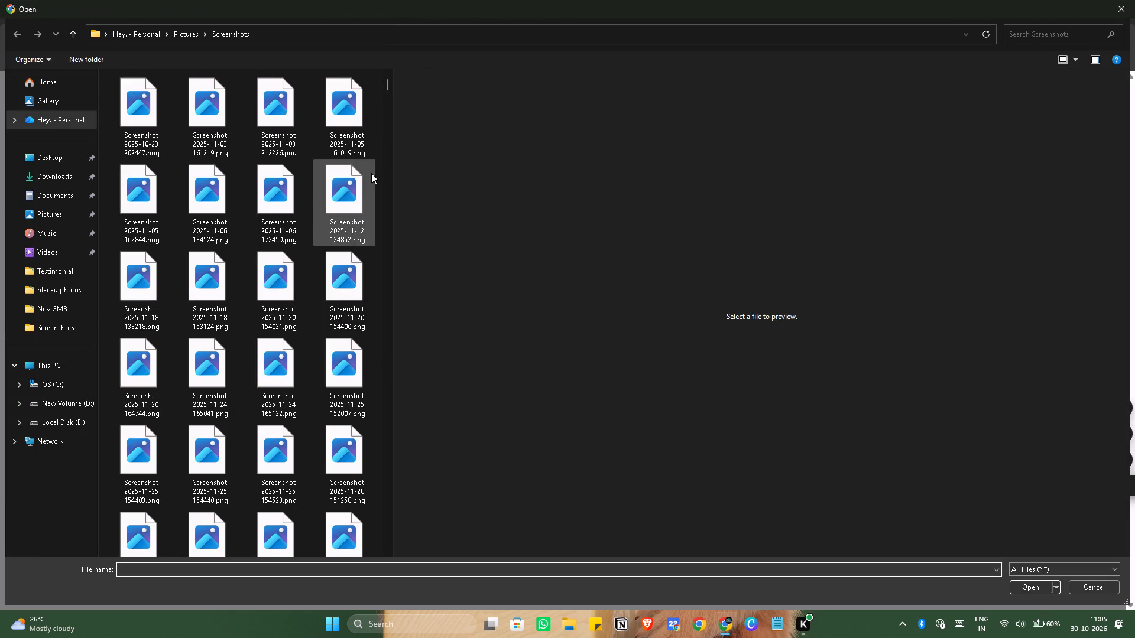
drag(388, 88, 387, 96)
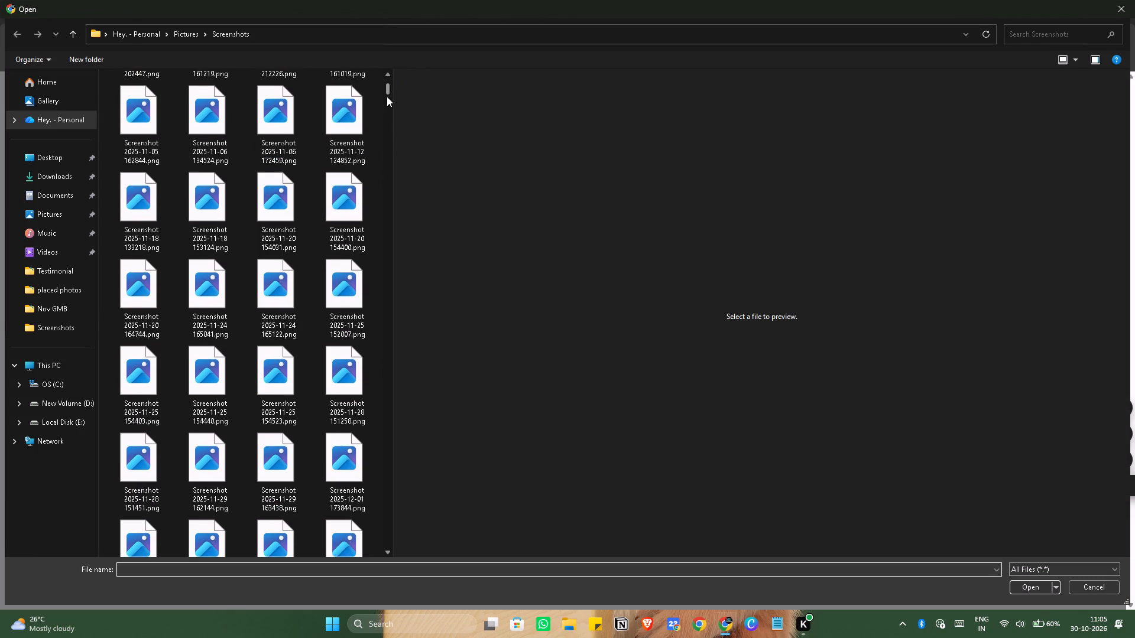
drag(387, 96, 380, 417)
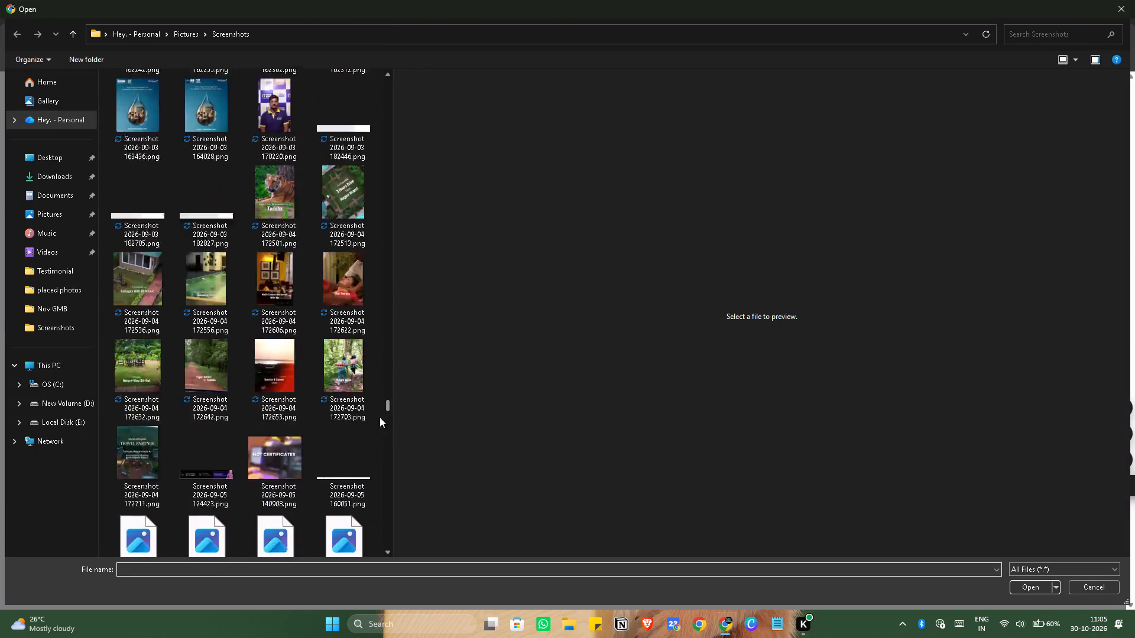
drag(380, 417, 400, 552)
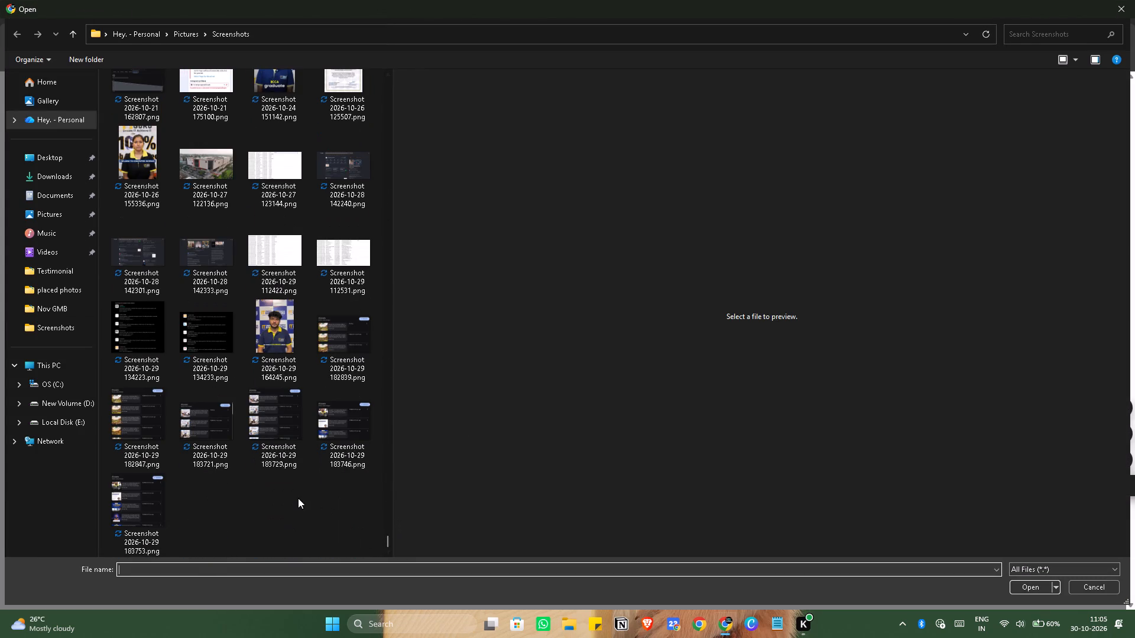
click(332, 418)
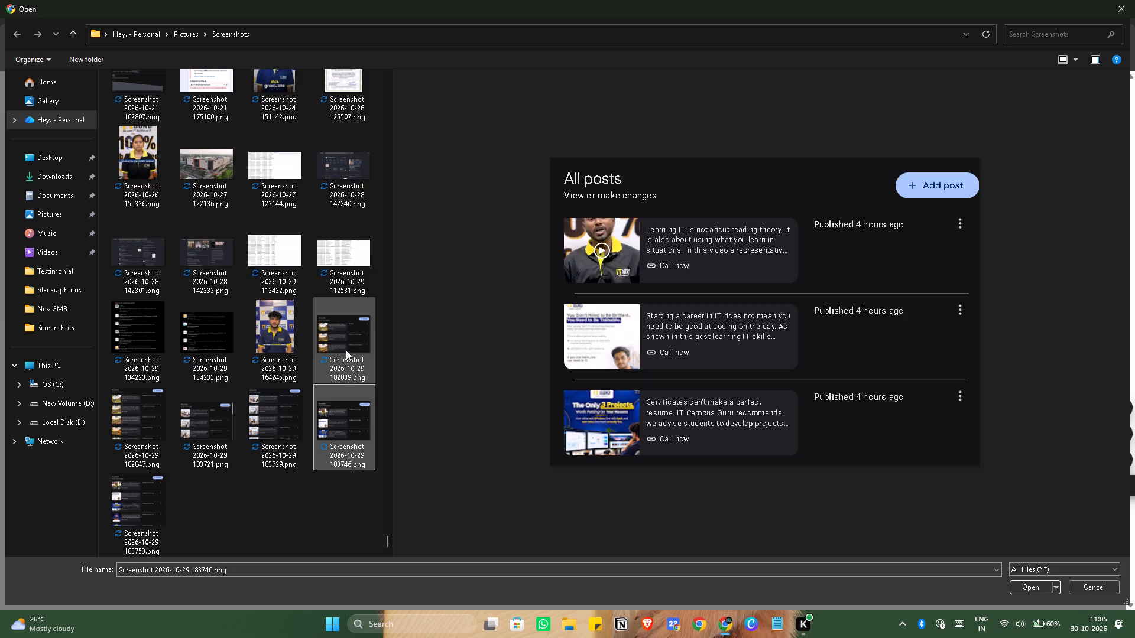
click(346, 350)
click(165, 493)
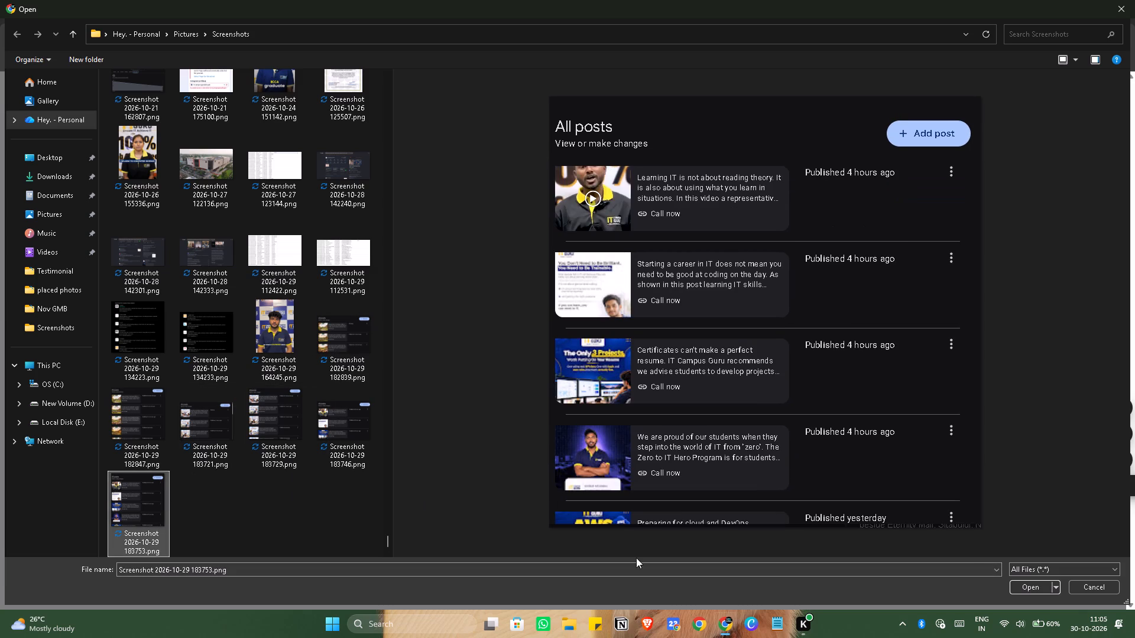
click(1022, 591)
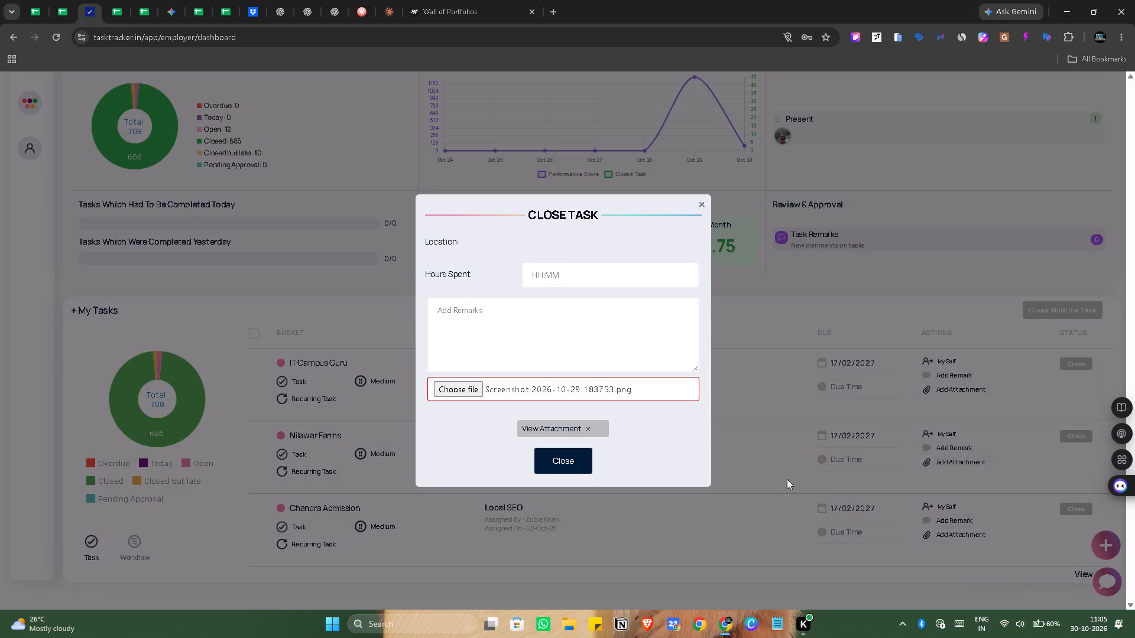
Paste the remark "DONE" and submit the closure of the IT Campus Guru Local SEO-Sitaburdi task.
click(627, 343)
key(ctrl+v)
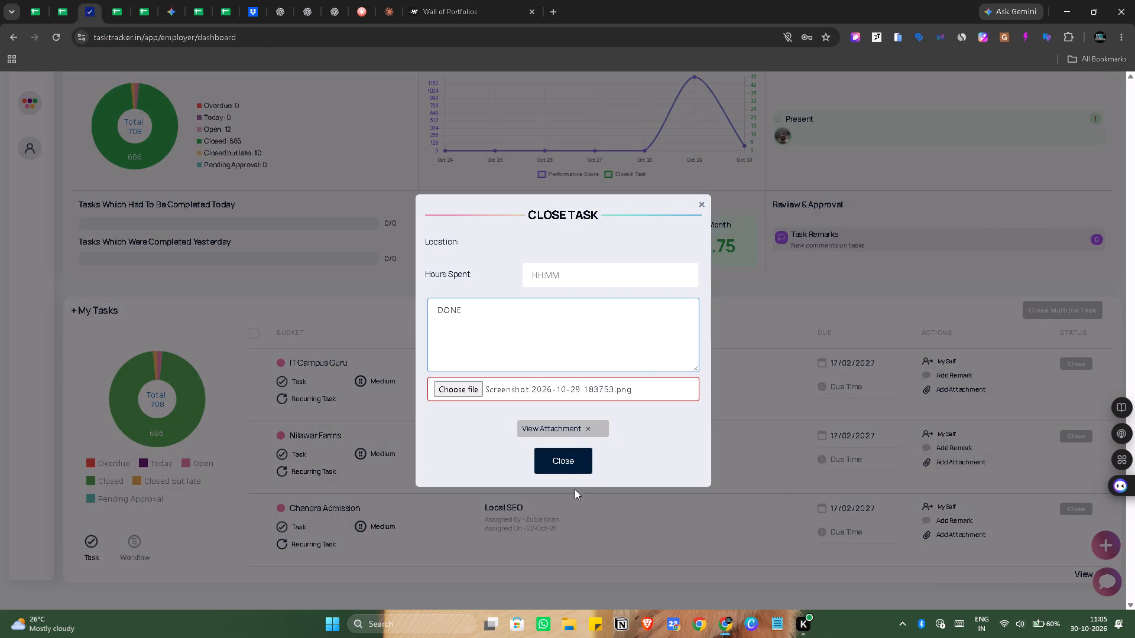
click(561, 466)
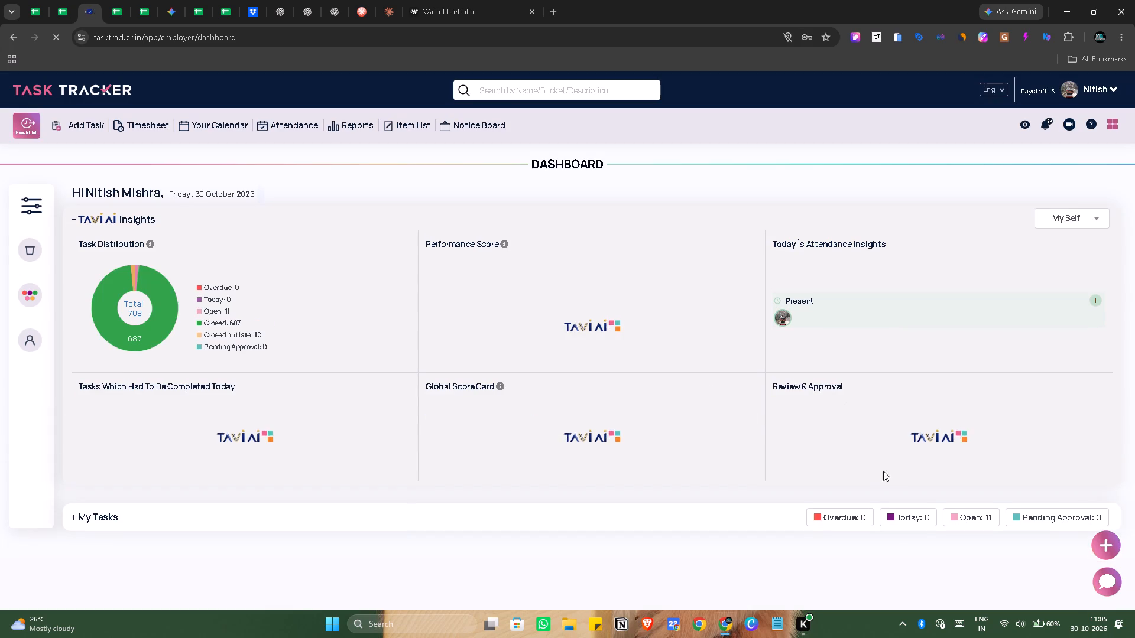
From the open tasks, start closing the Nilawar Farms Local Seo task due 17/02/2027 and attach Screenshot 2026-10-29 182847.png.
click(972, 504)
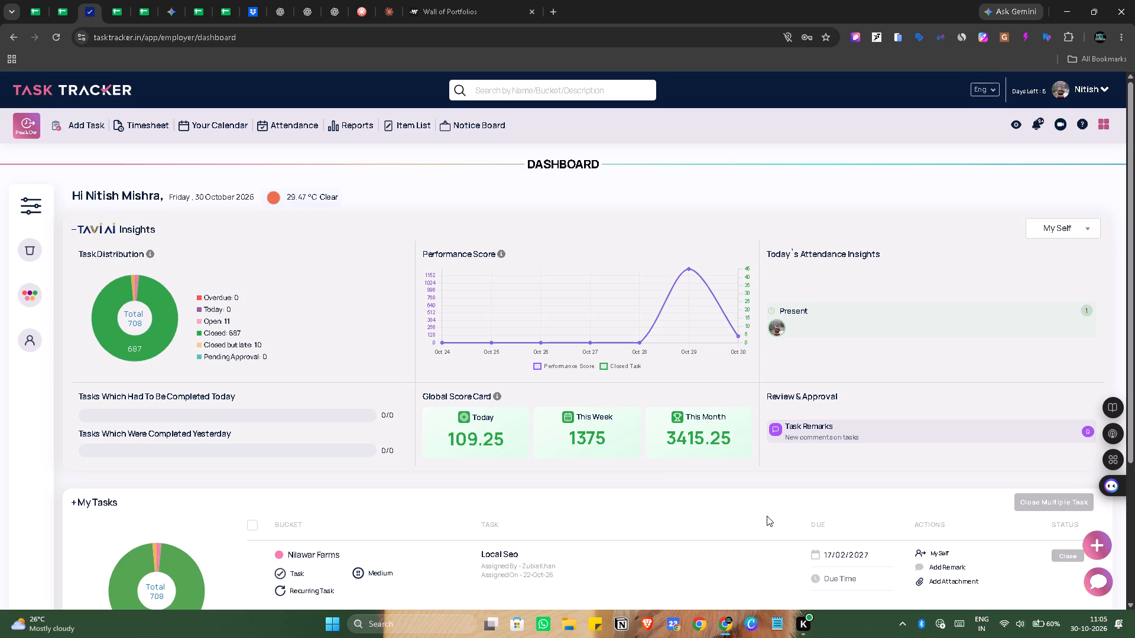
scroll(654, 469, down, 2)
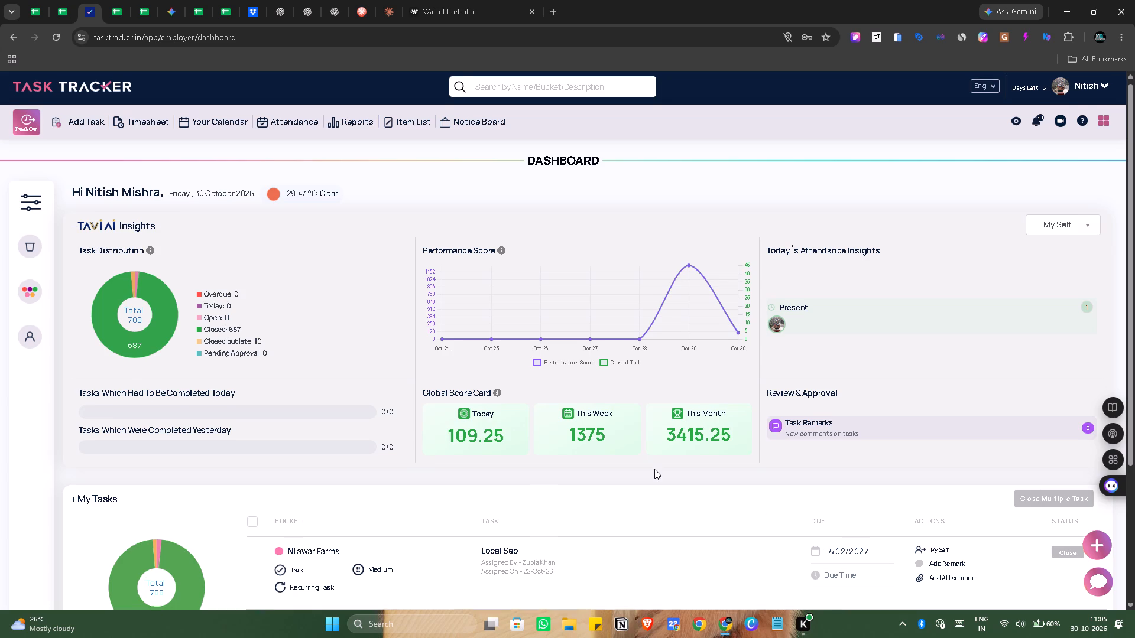
scroll(654, 469, down, 1)
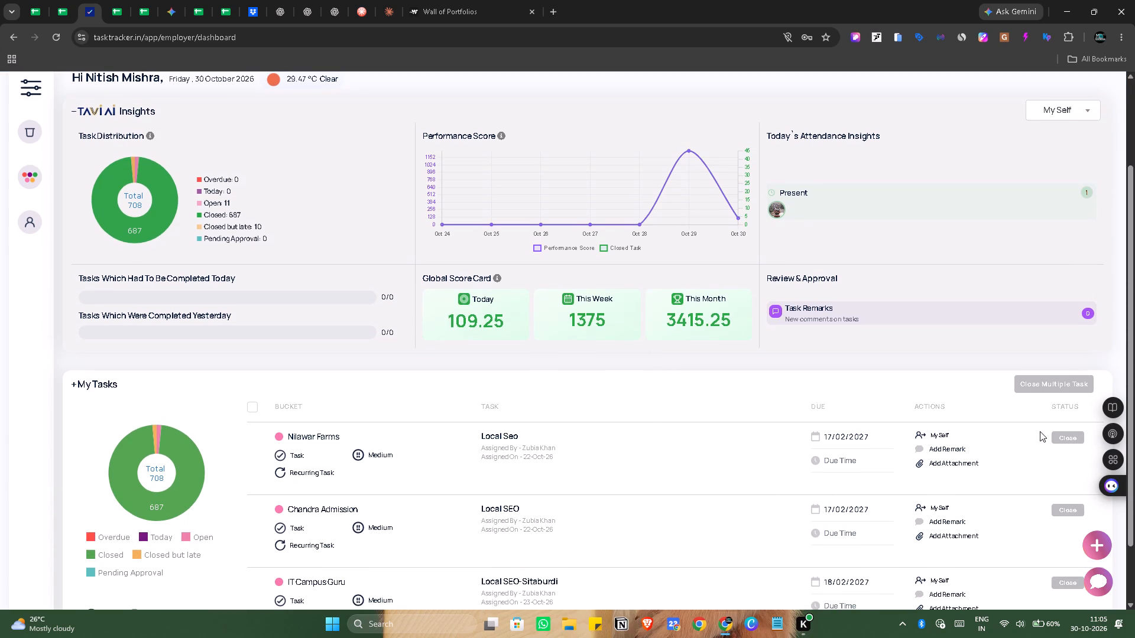
click(1074, 437)
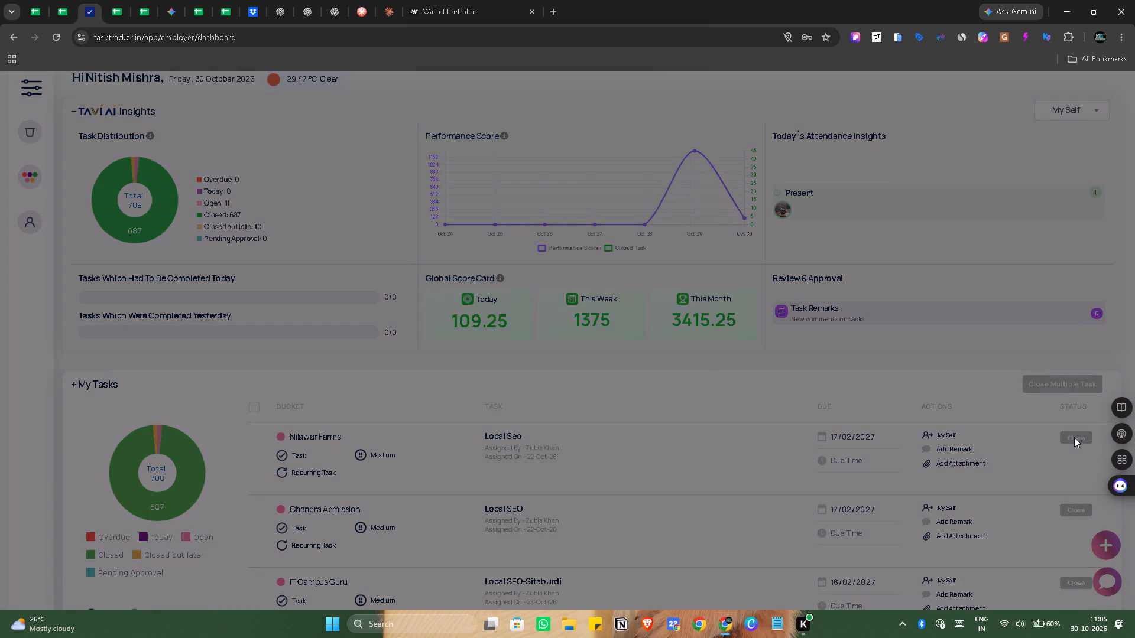
click(462, 411)
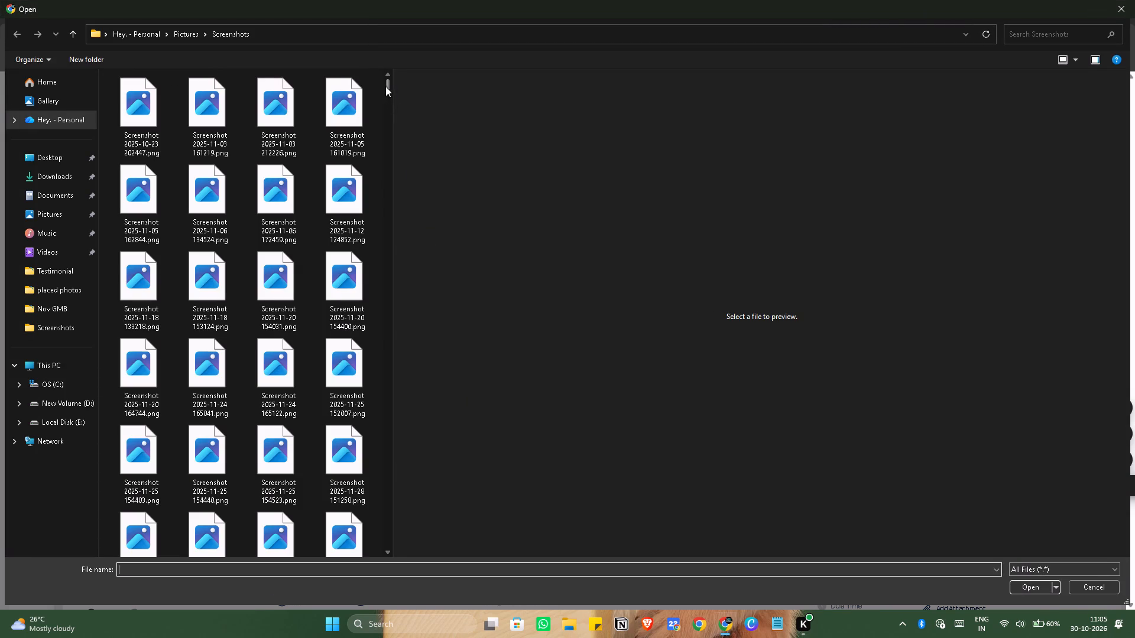
drag(387, 84, 364, 356)
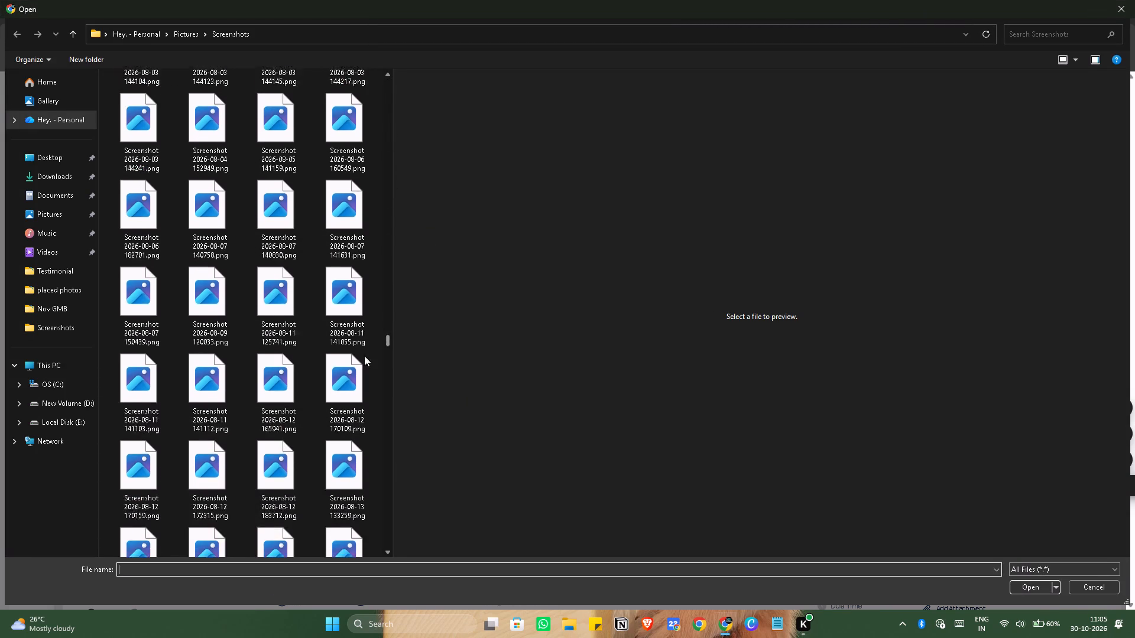
drag(364, 356, 372, 562)
click(334, 425)
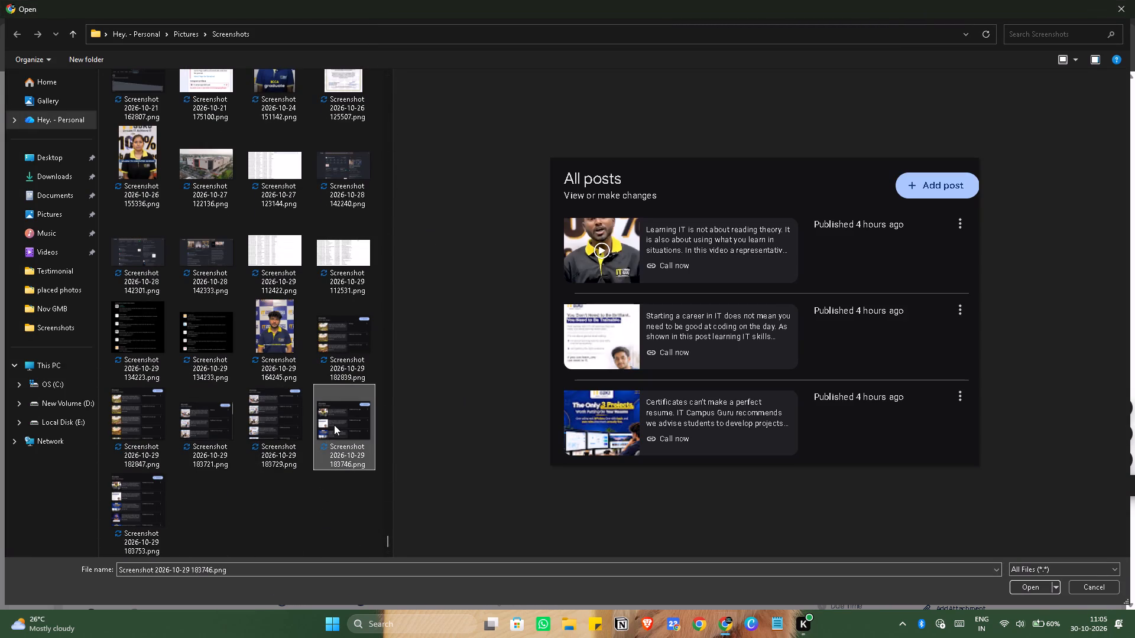
click(231, 399)
click(142, 420)
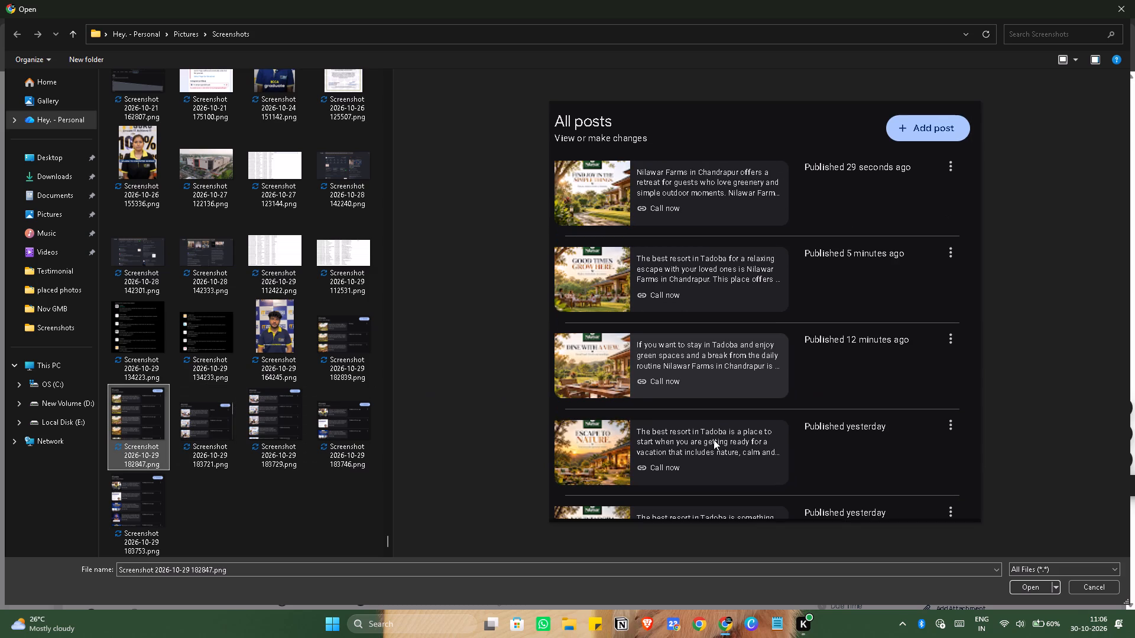
click(1029, 587)
Paste the remark "DONE" and submit the closure of the Nilawar Farms Local Seo task.
click(511, 345)
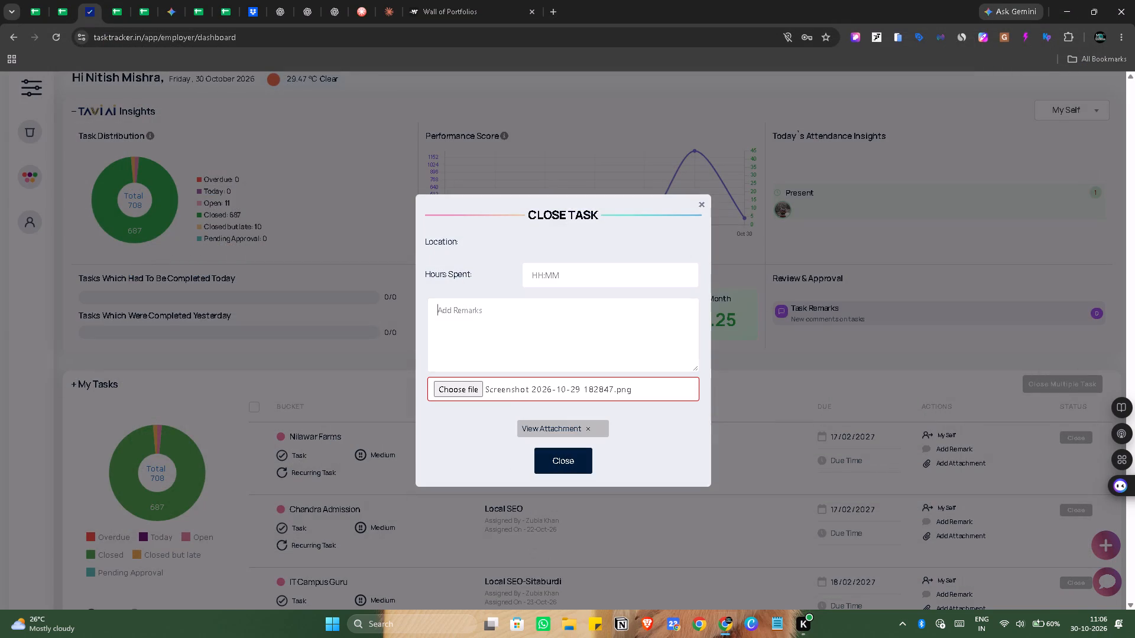
key(ctrl+v)
click(560, 454)
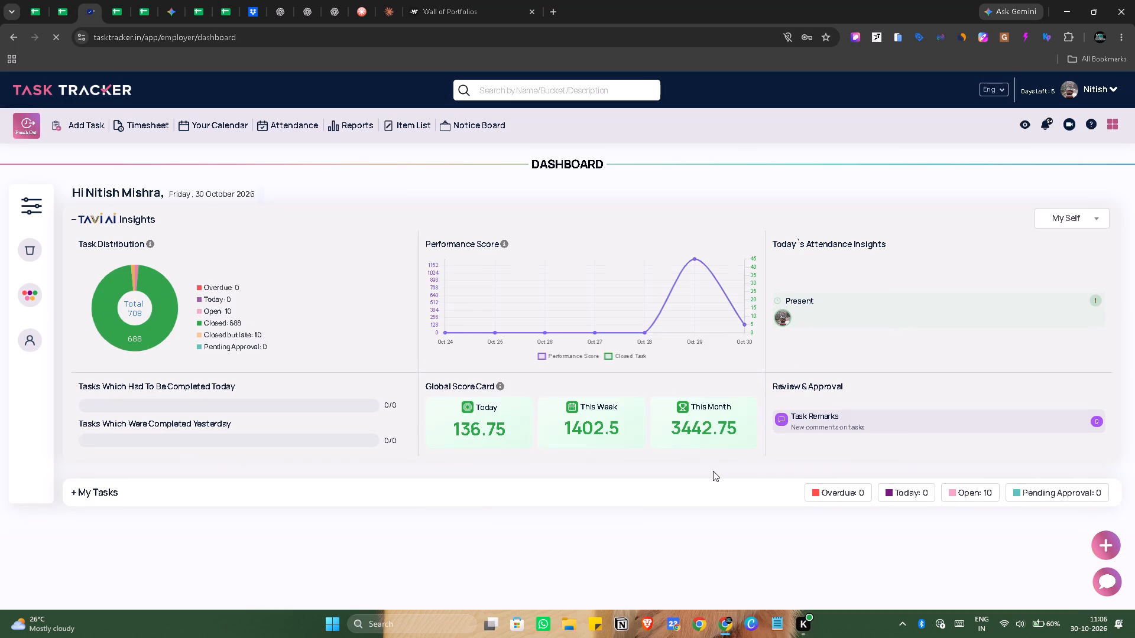
From the open tasks, start closing the Chandra Admission Local SEO task due 17/02/2027 and attach Screenshot 2026-09-23 184708.png.
scroll(713, 471, down, 1)
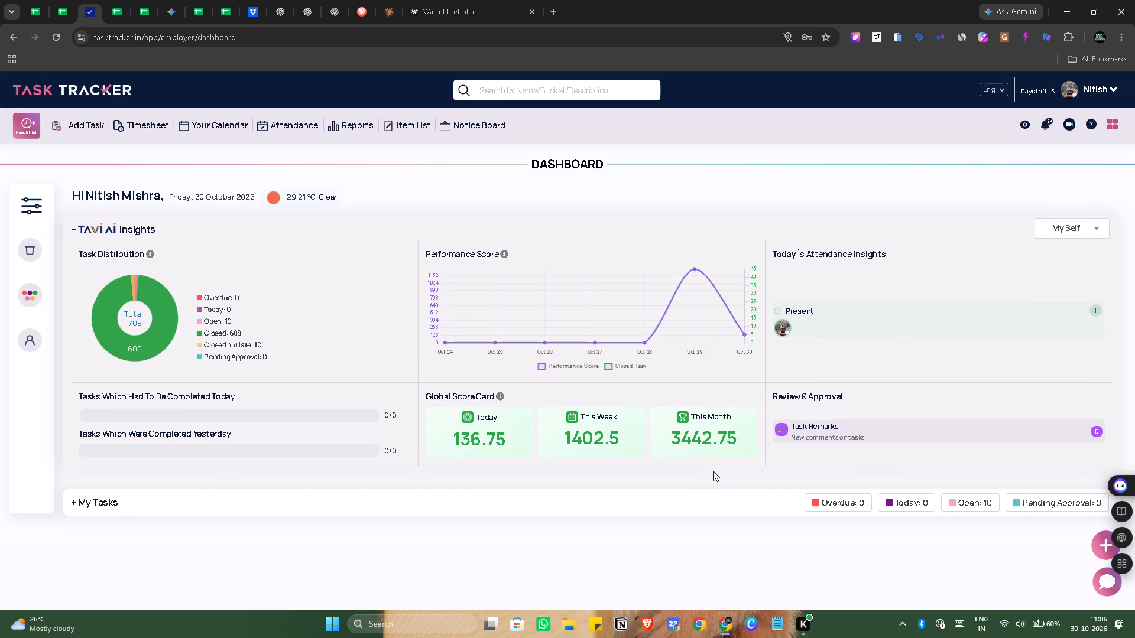
click(962, 502)
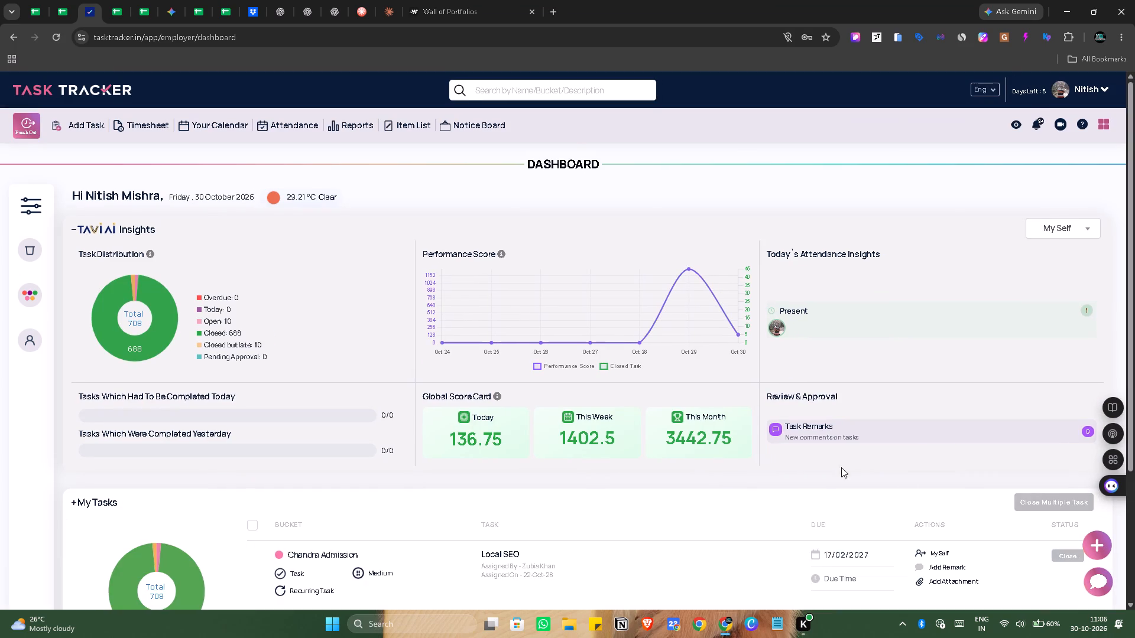
scroll(781, 453, down, 6)
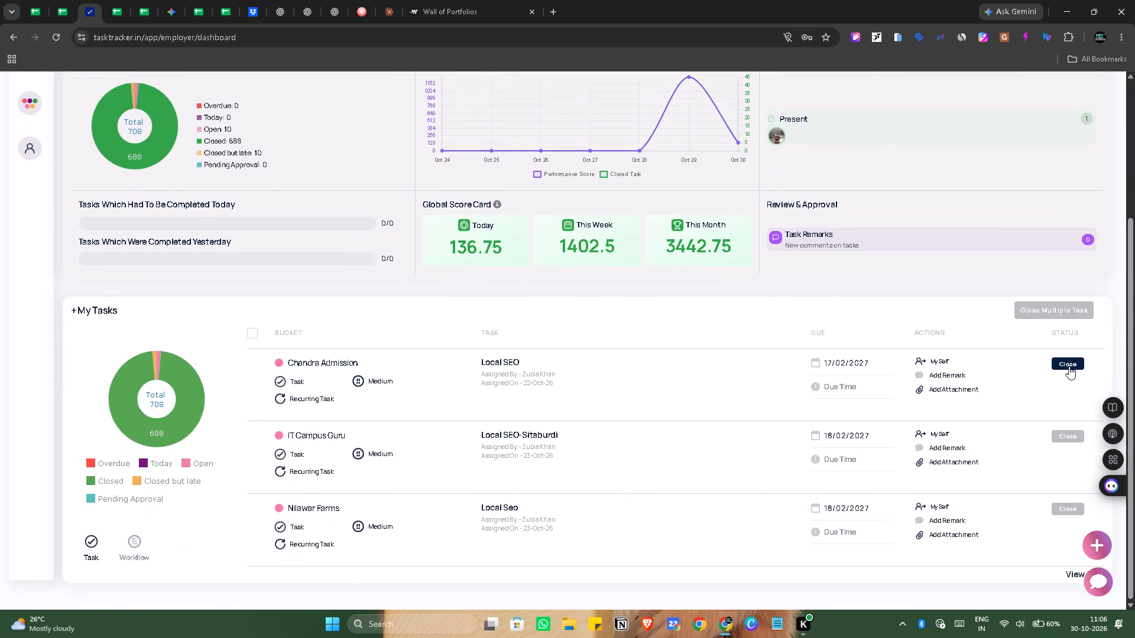
click(1069, 366)
click(450, 406)
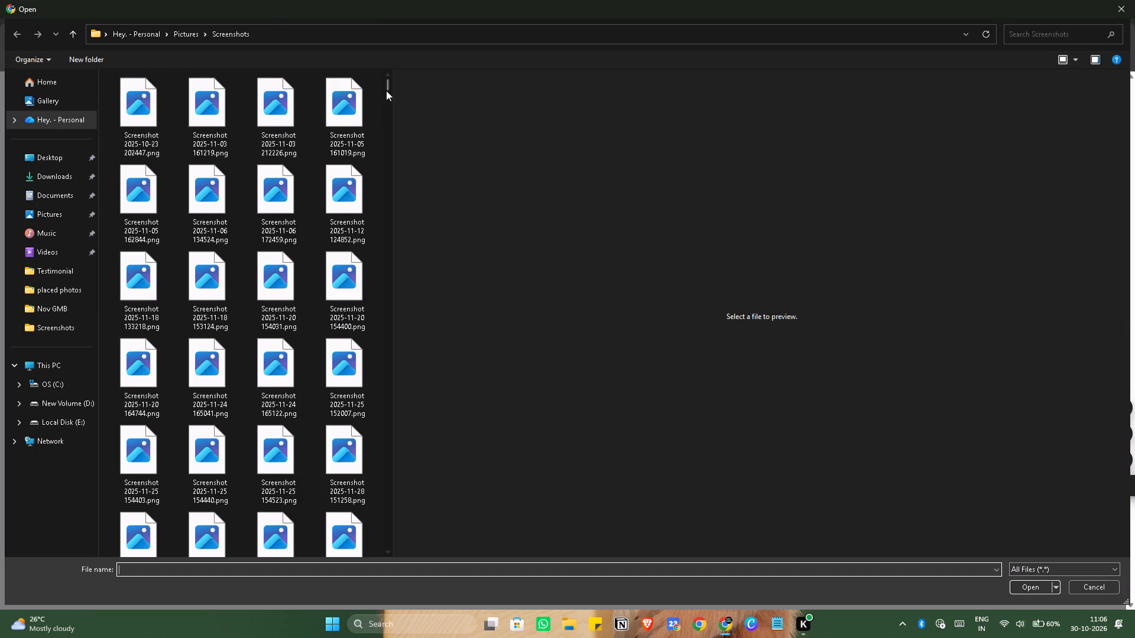
drag(388, 83, 388, 431)
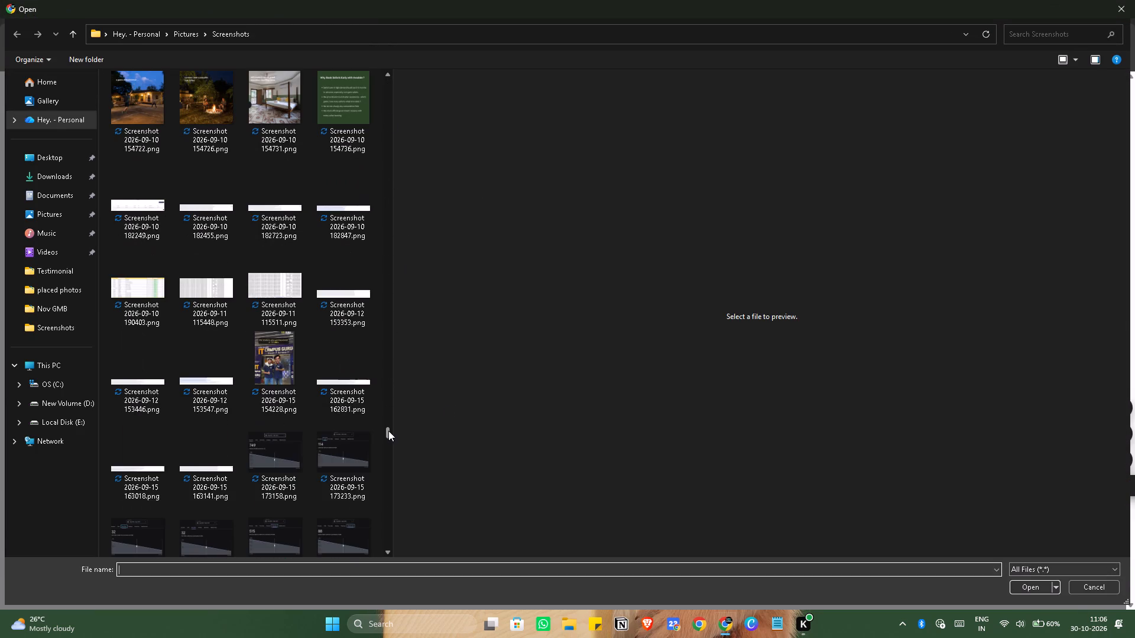
scroll(269, 401, down, 4)
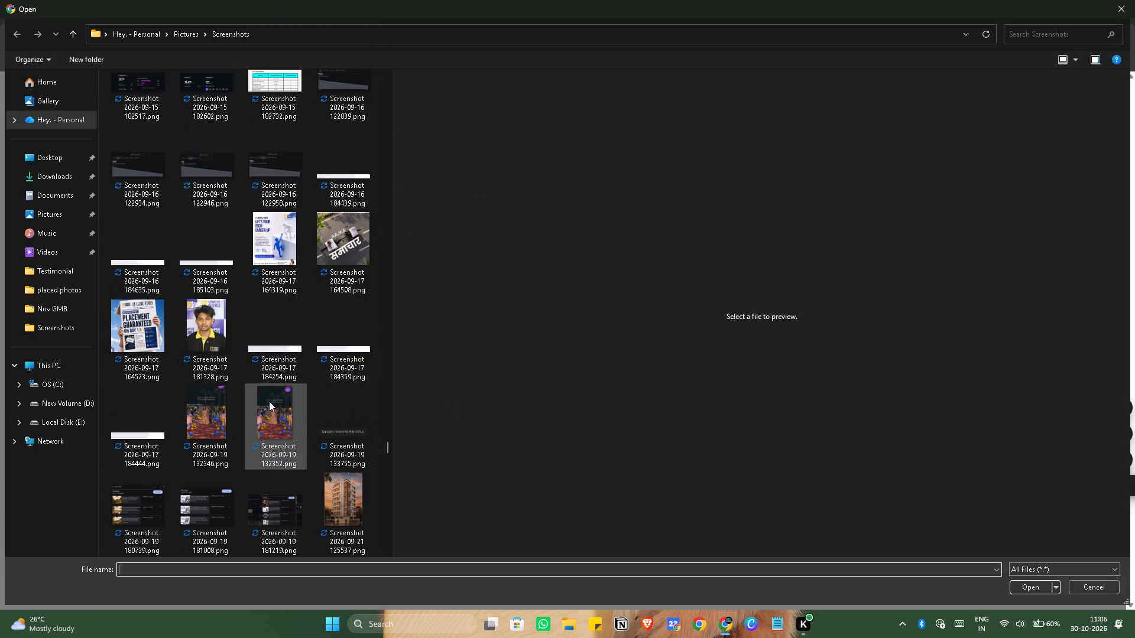
scroll(284, 178, down, 3)
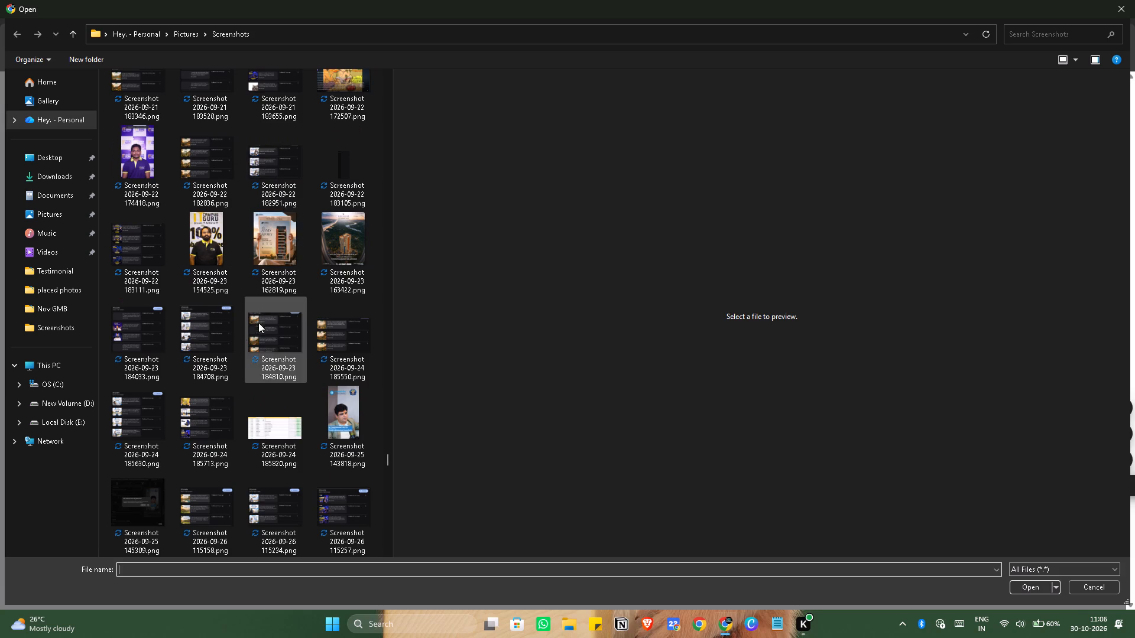
click(203, 342)
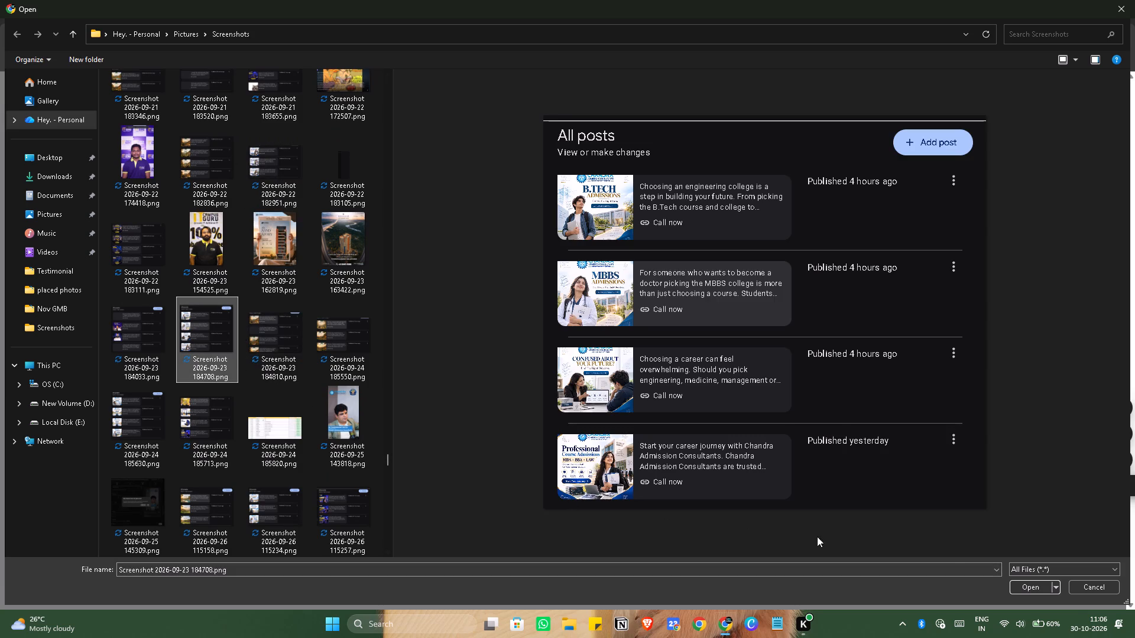
click(1018, 588)
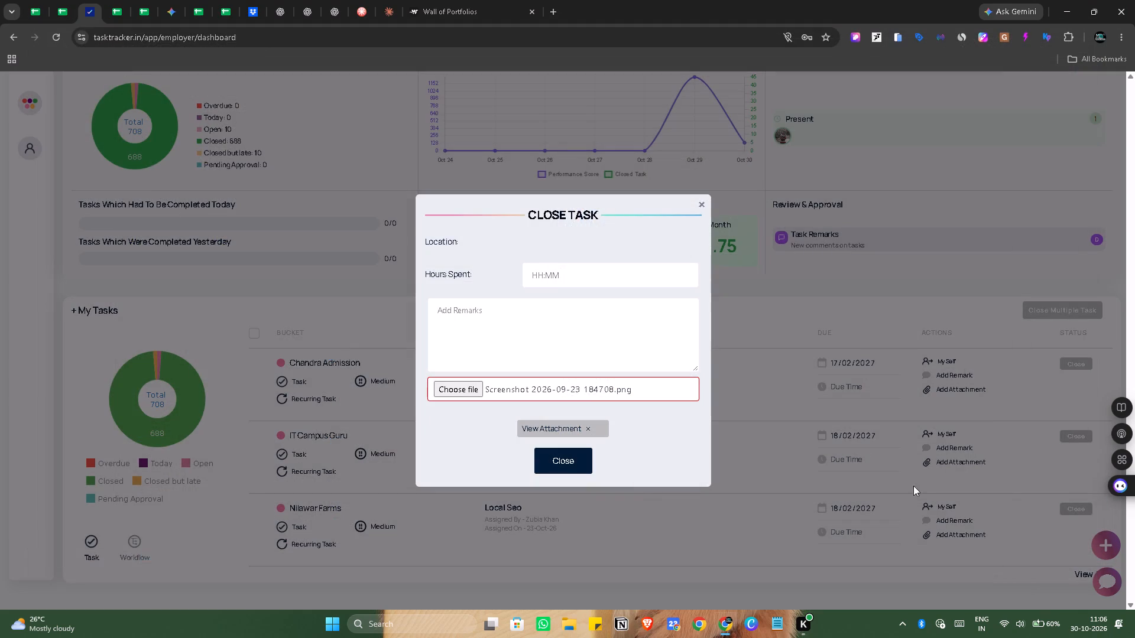
Paste the remark "DONE" and submit the closure of the Chandra Admission Local SEO task.
click(550, 347)
key(ctrl+v)
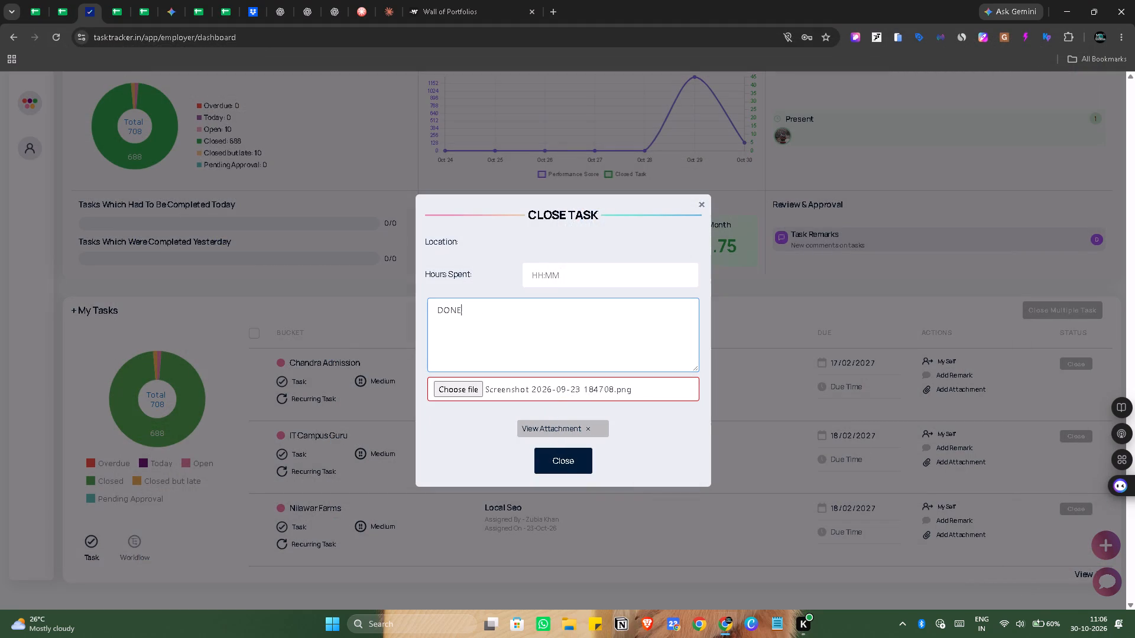
click(561, 459)
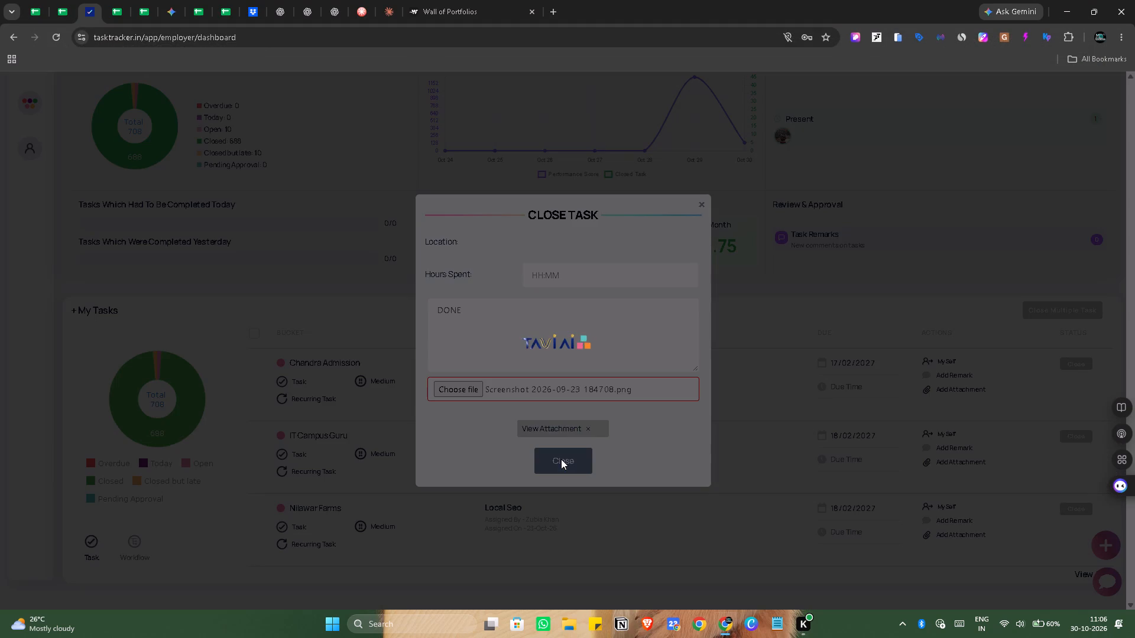
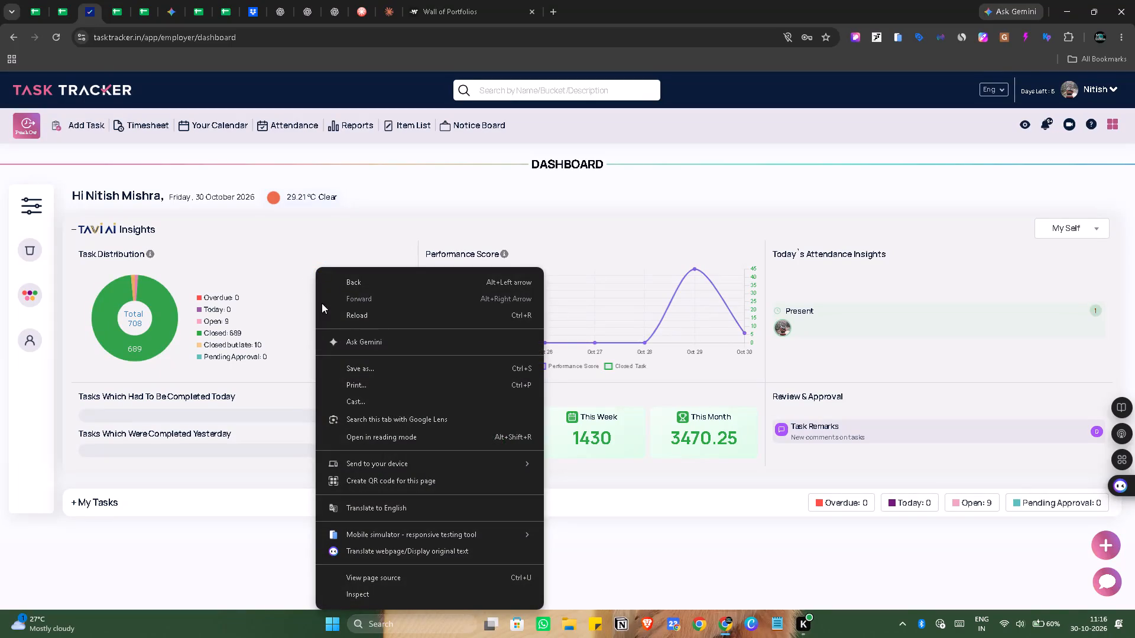
From the open tasks, start closing the IT Campus Guru Local SEO-Sitaburdi task due 18/02/2027.
click(726, 571)
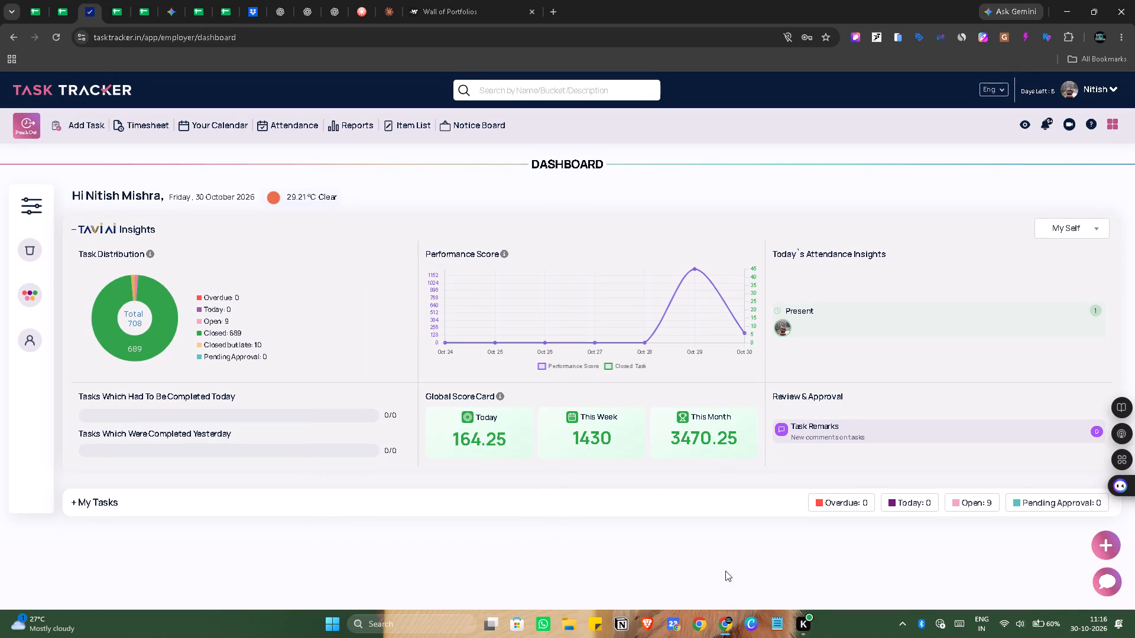
click(985, 500)
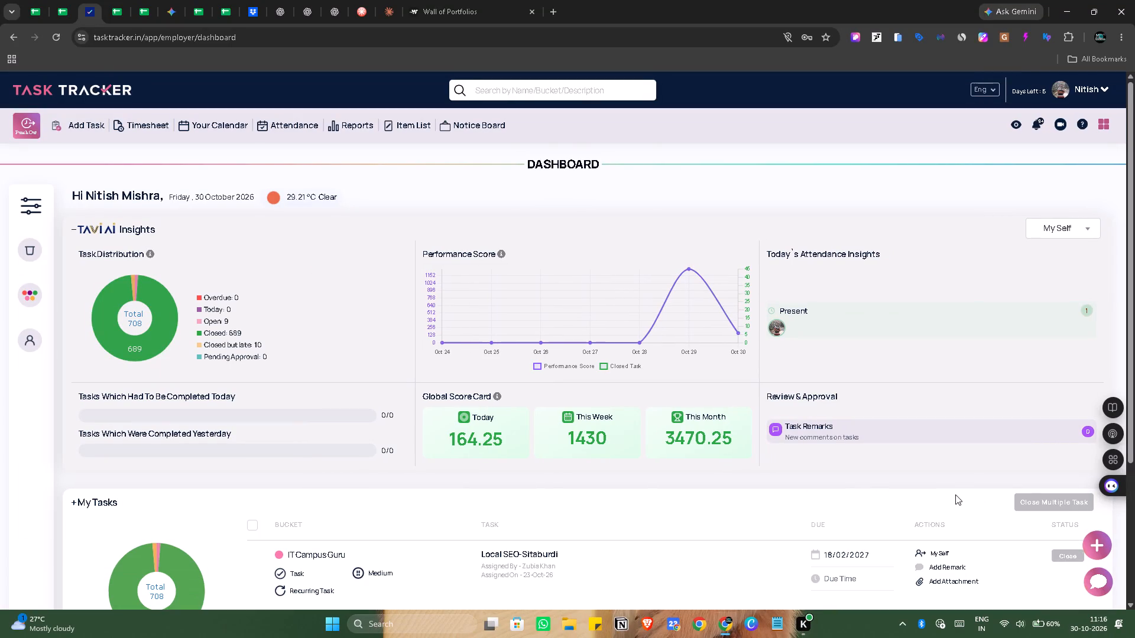
right_drag(528, 462, 528, 482)
scroll(528, 473, down, 20)
scroll(528, 473, down, 3)
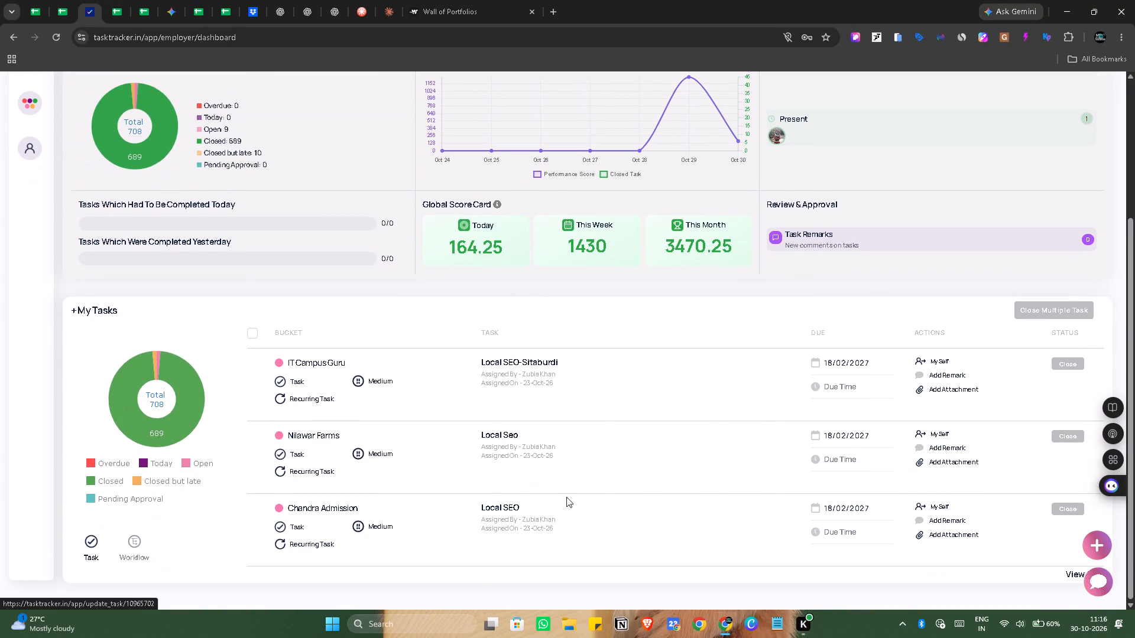
scroll(570, 480, down, 15)
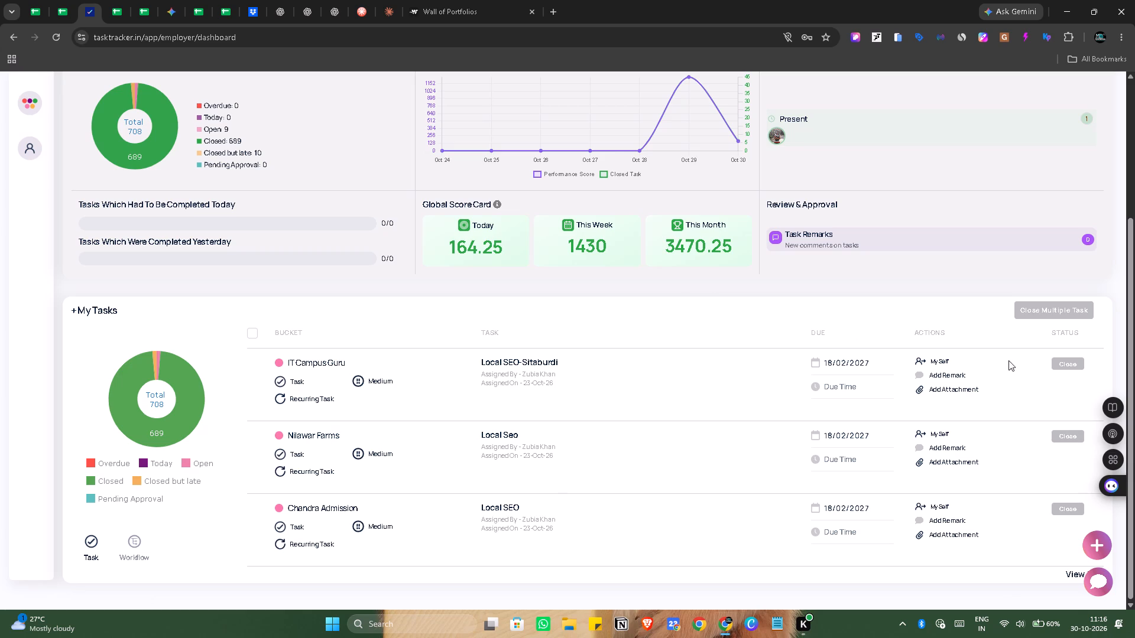
click(1065, 364)
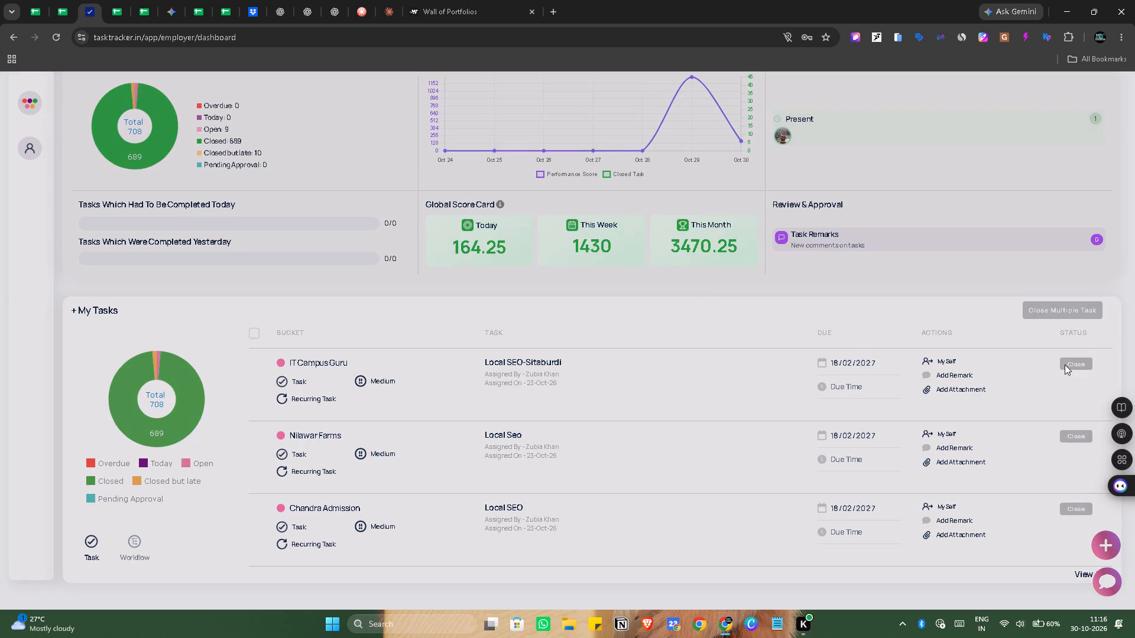
click(451, 419)
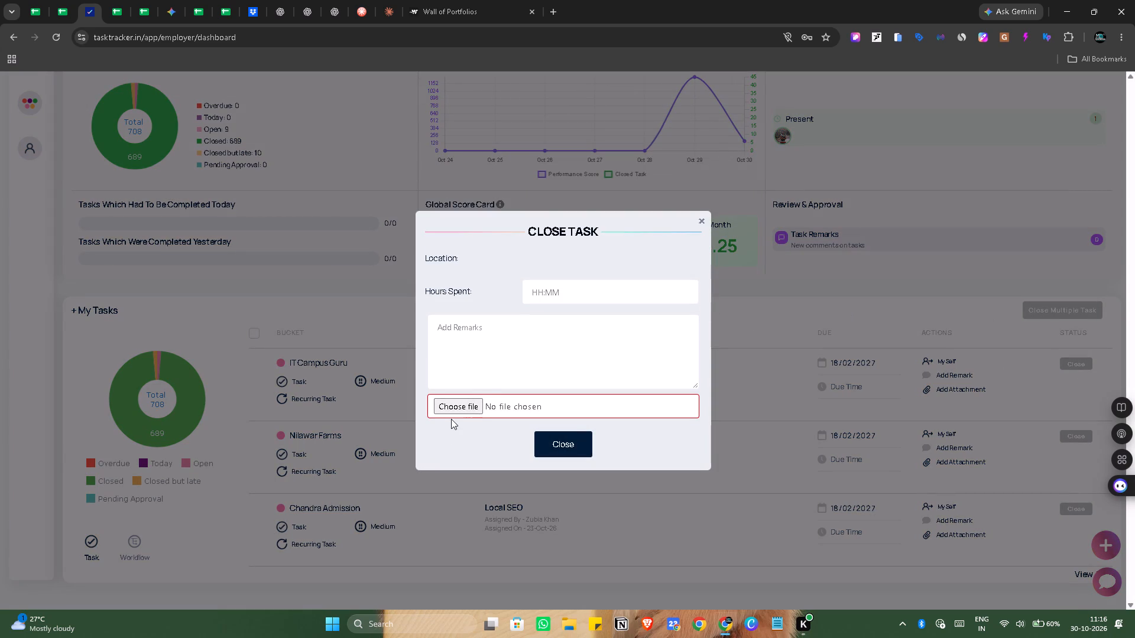
Find the IT Campus Guru posts screenshot in the Screenshots folder and attach Screenshot 2026-09-21 183655.png to the closure.
click(449, 409)
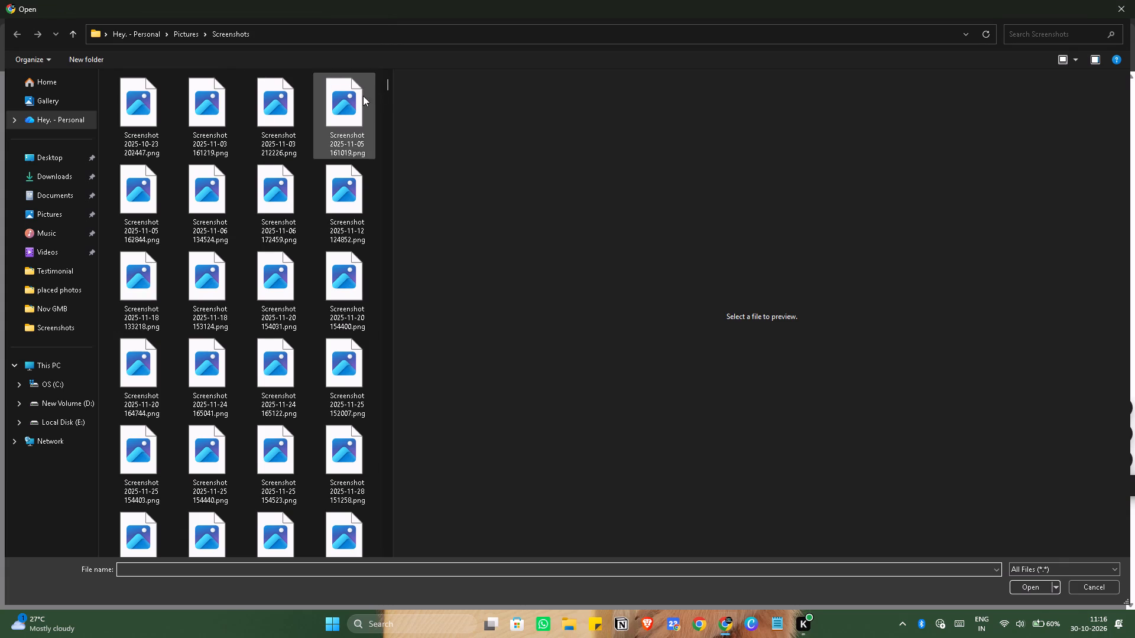
drag(386, 79, 391, 121)
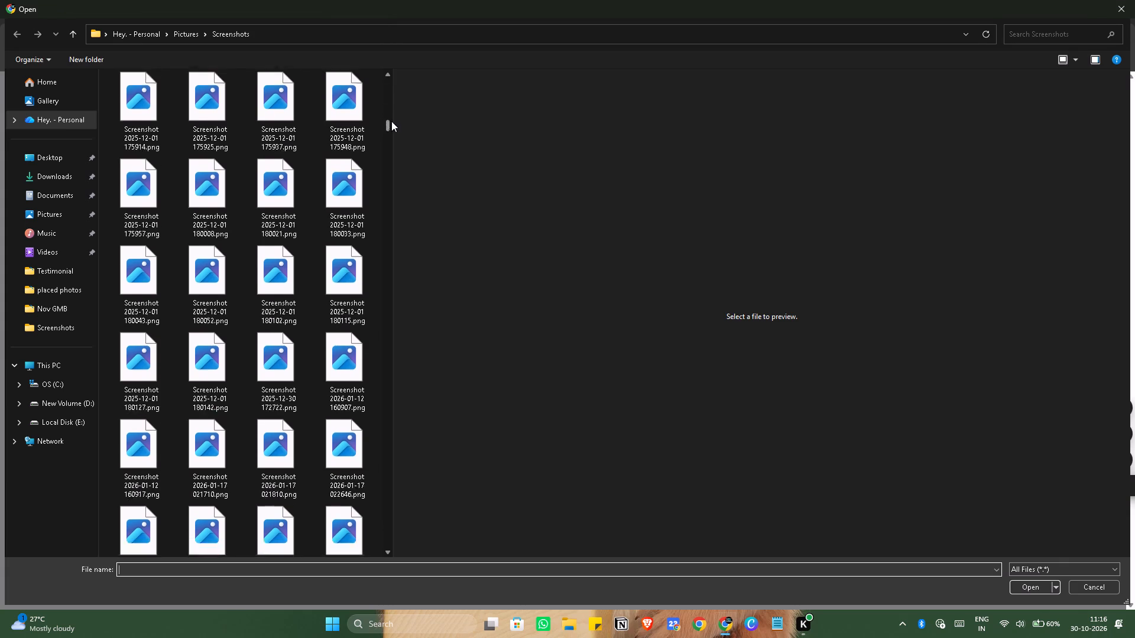
drag(391, 121, 401, 262)
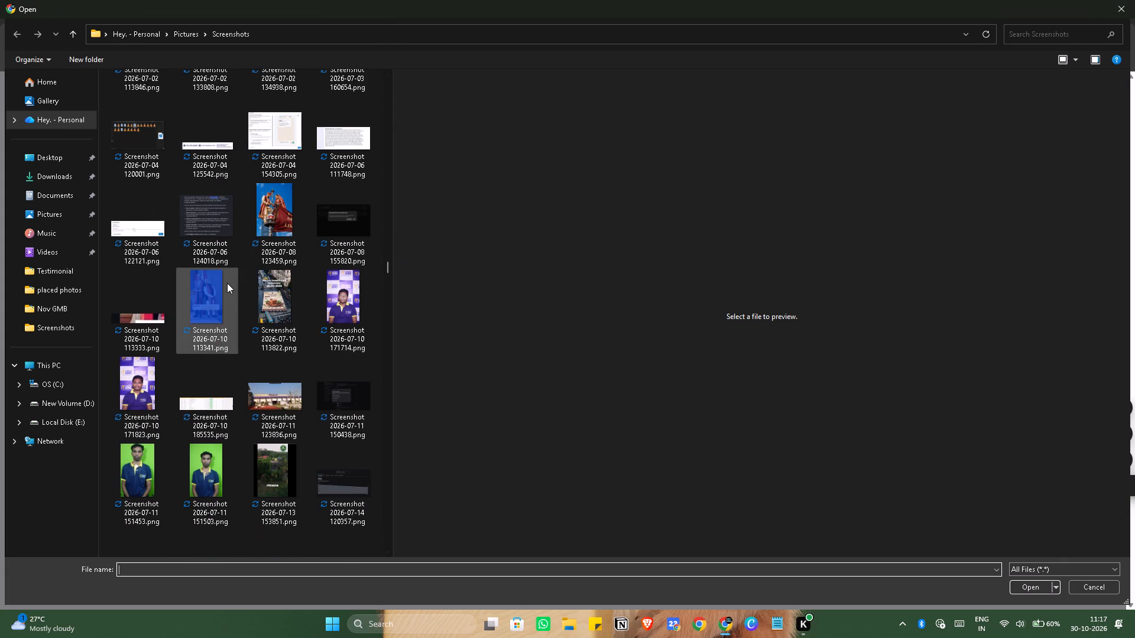
scroll(227, 283, down, 5)
scroll(227, 283, up, 4)
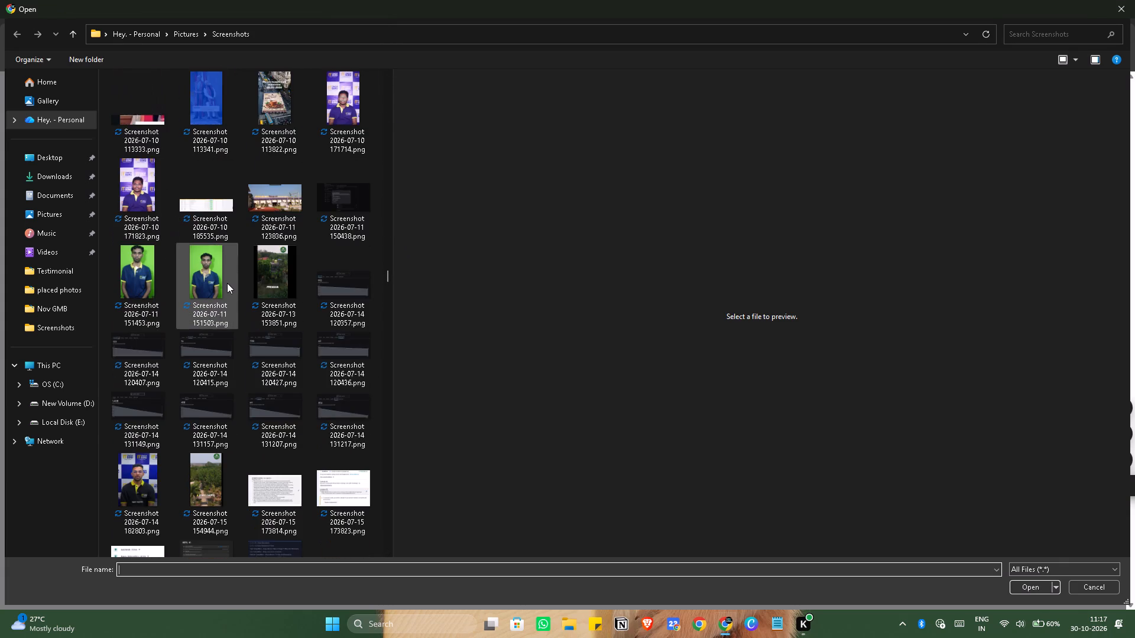
scroll(227, 283, down, 4)
scroll(259, 336, down, 3)
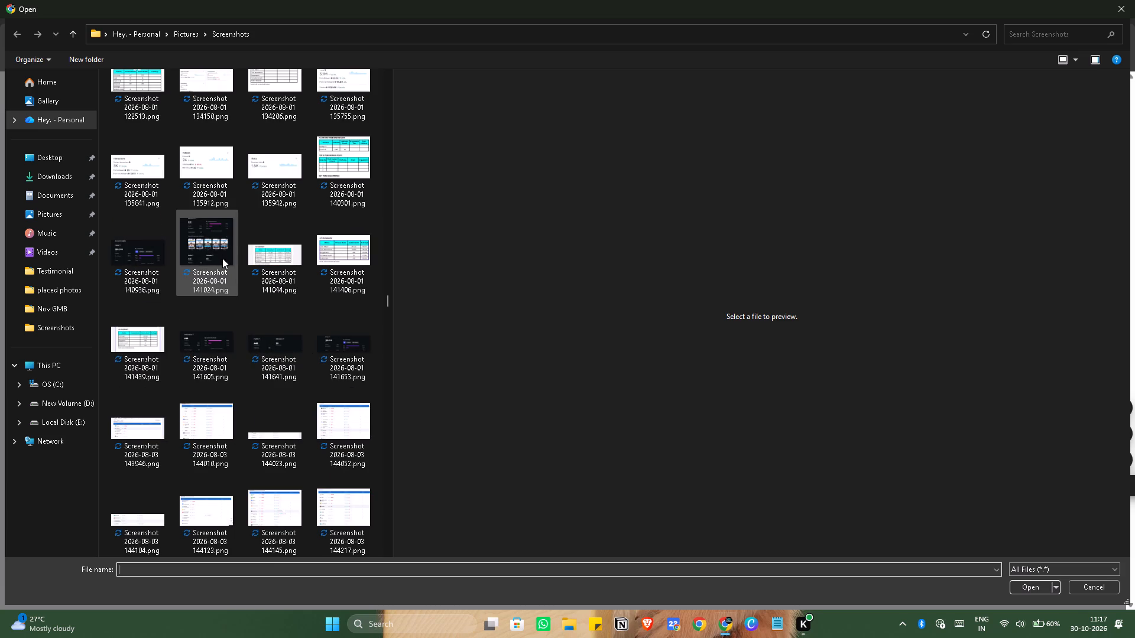
scroll(223, 350, down, 5)
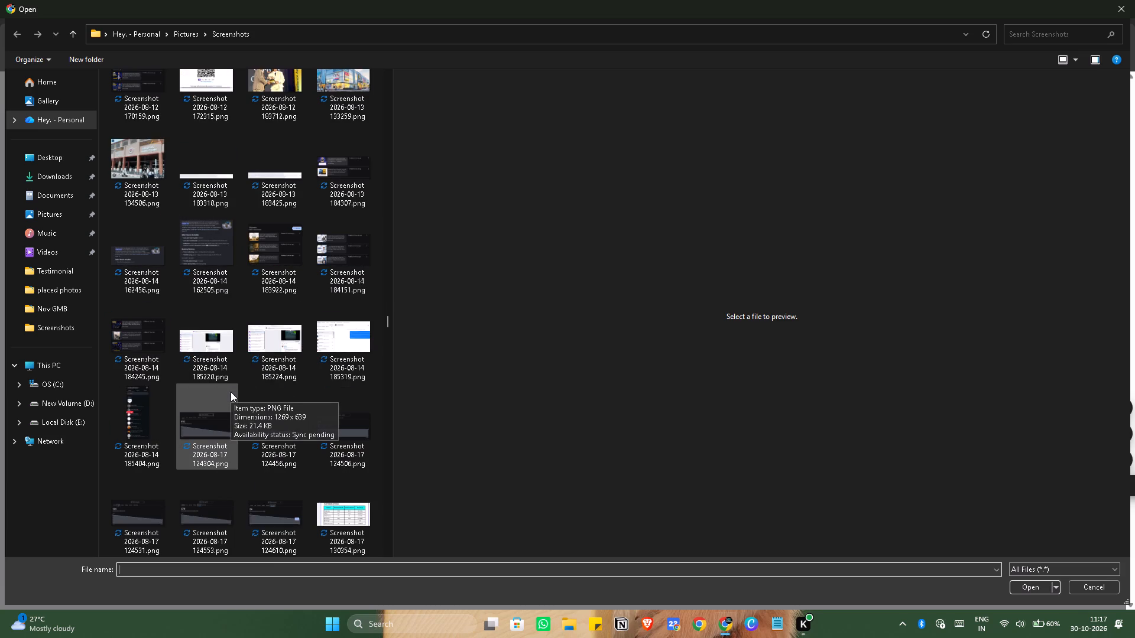
scroll(231, 392, down, 9)
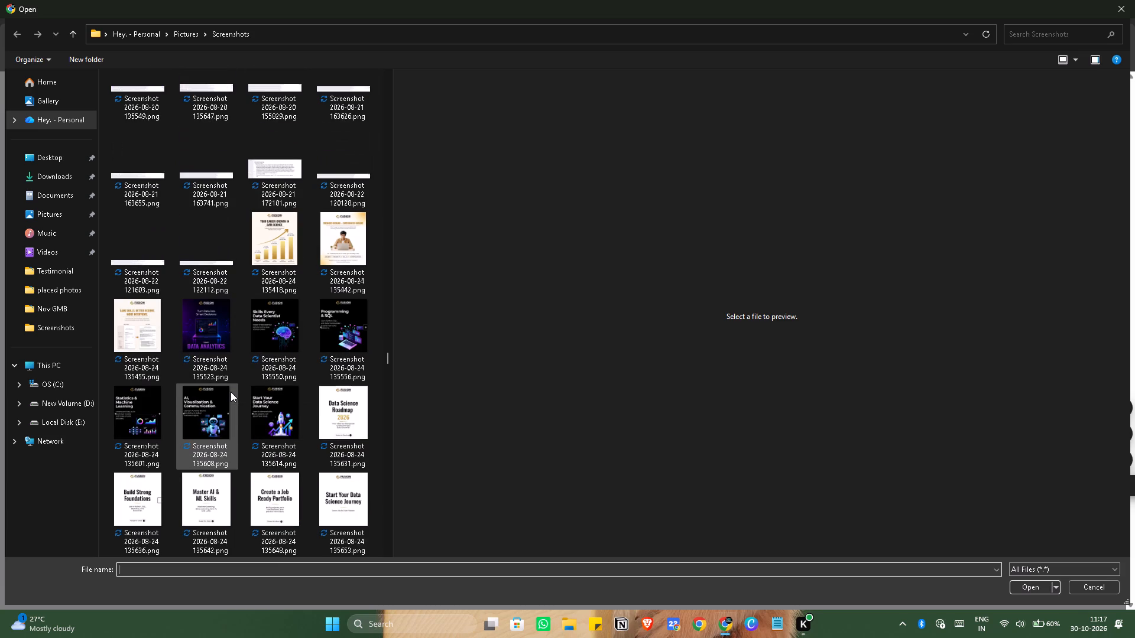
scroll(231, 392, down, 14)
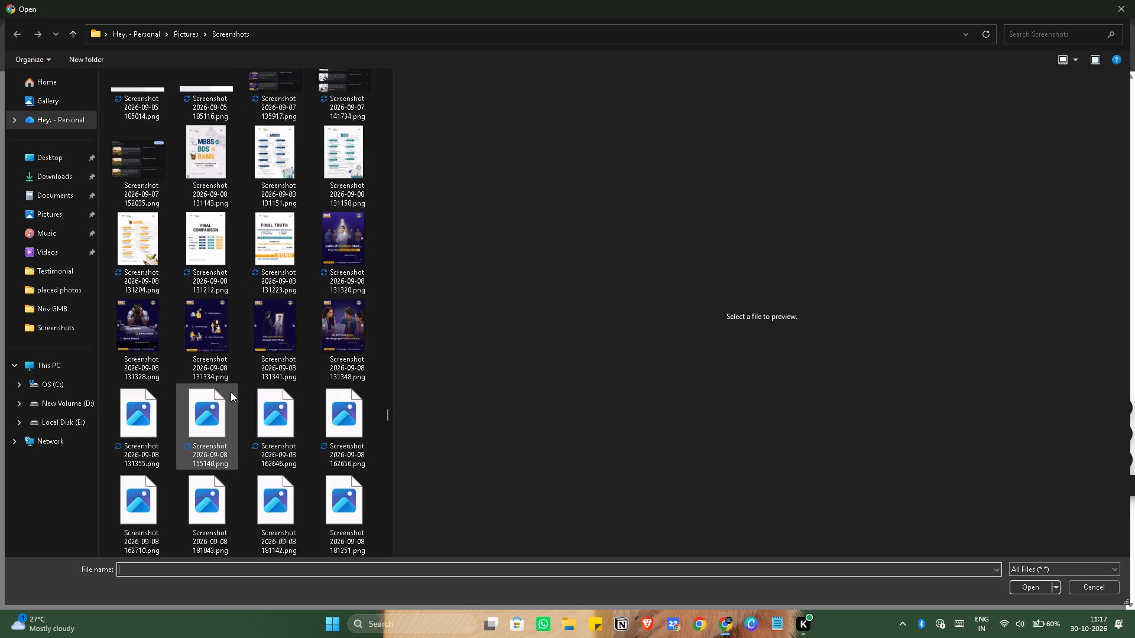
scroll(231, 392, down, 9)
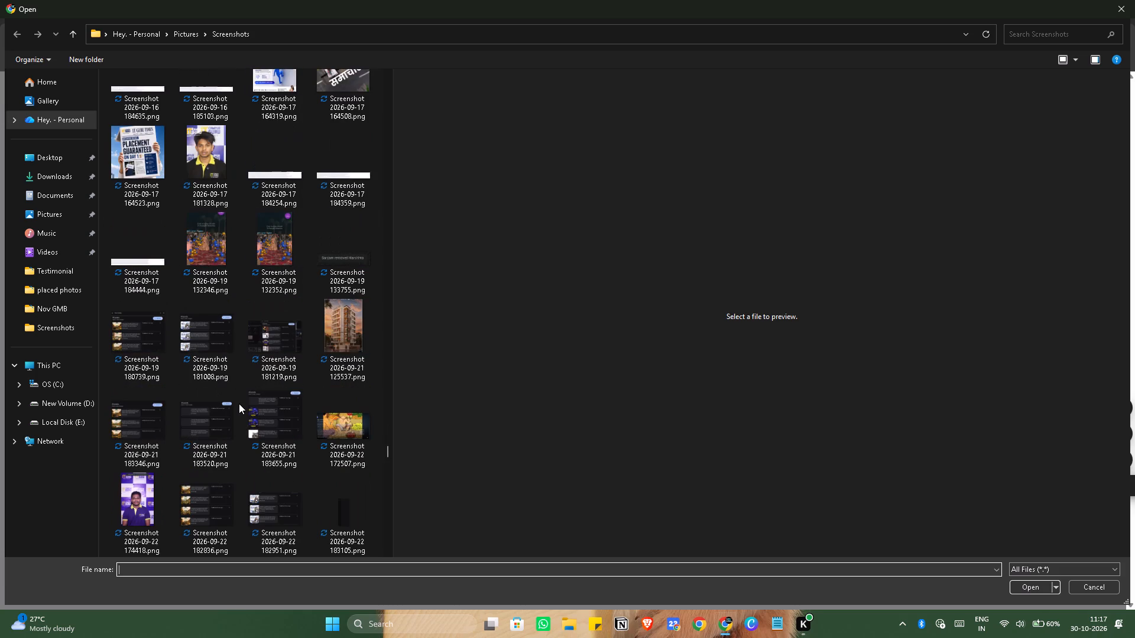
scroll(239, 403, down, 3)
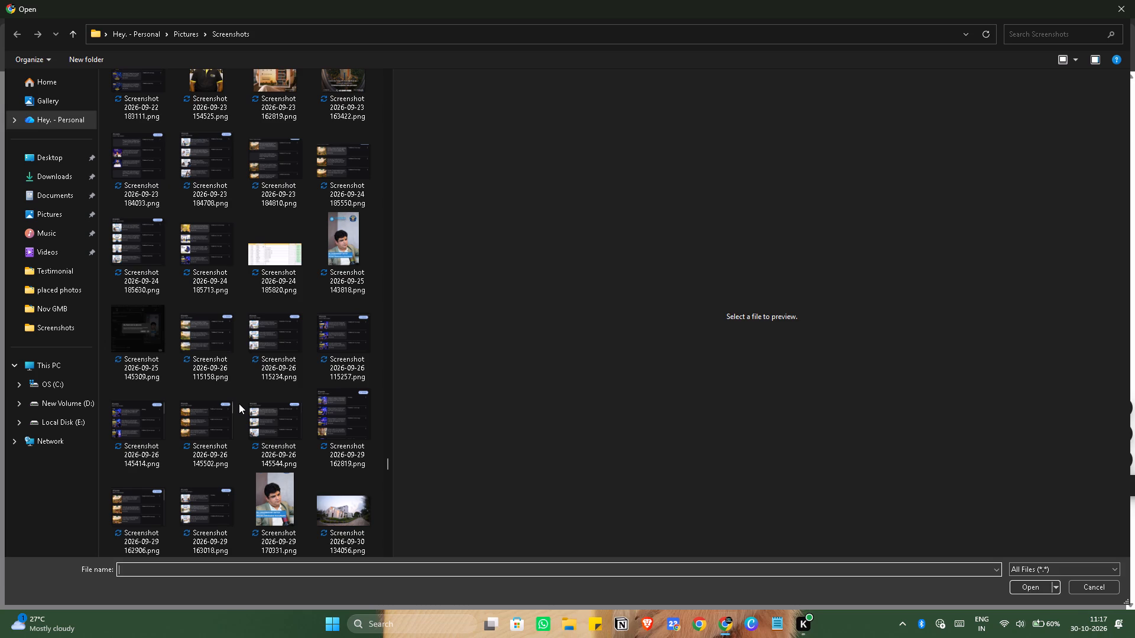
click(343, 422)
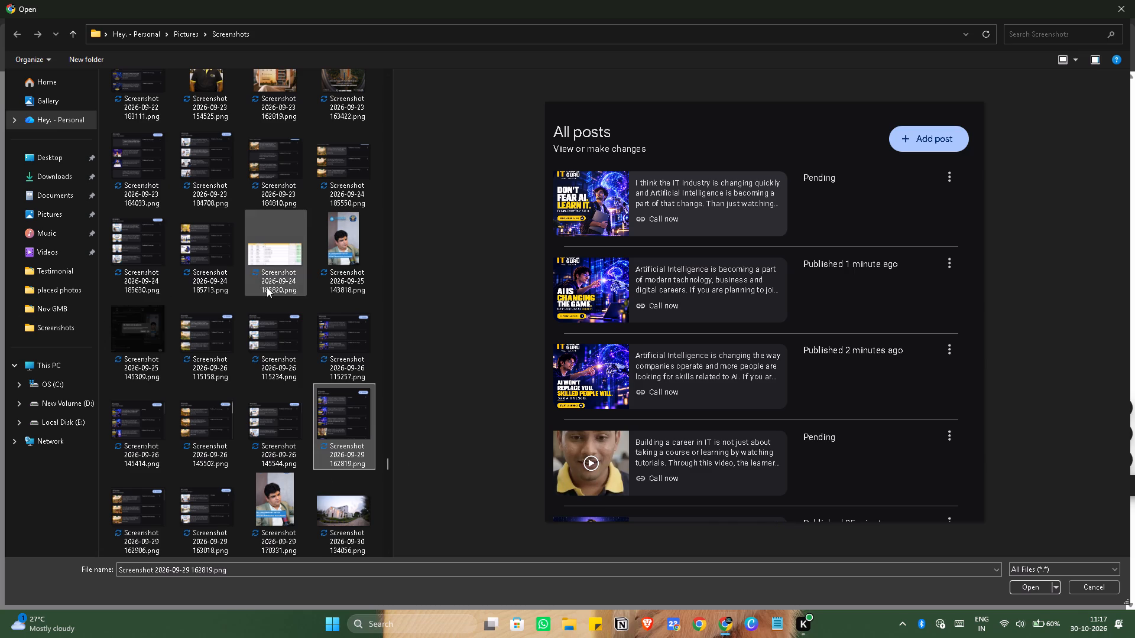
scroll(267, 287, up, 3)
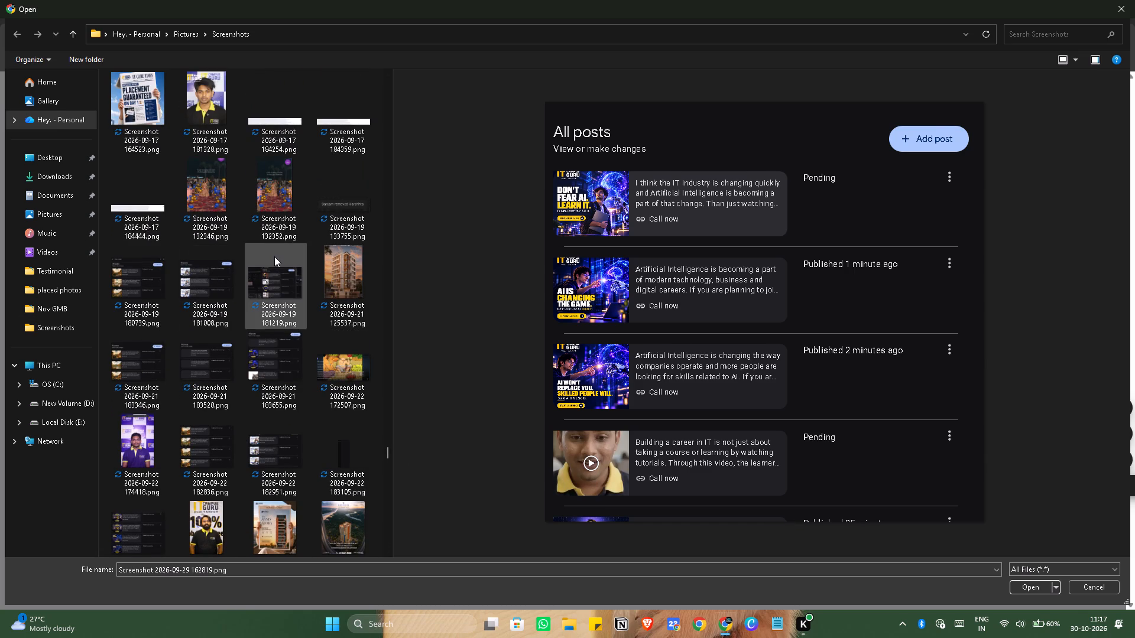
click(274, 256)
click(137, 347)
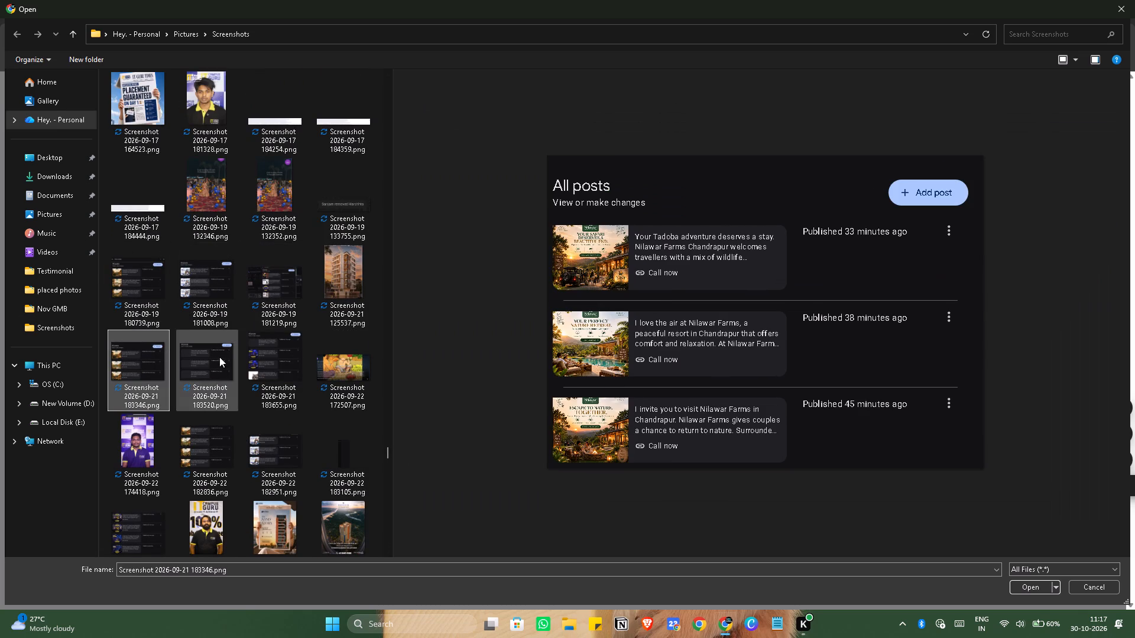
click(247, 360)
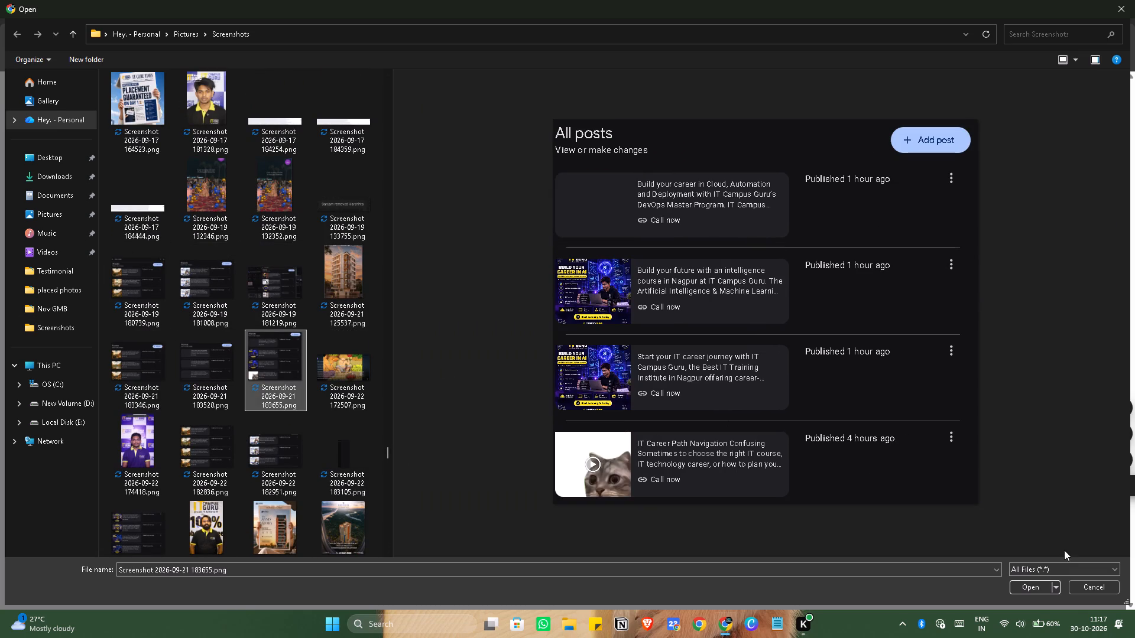
click(1031, 581)
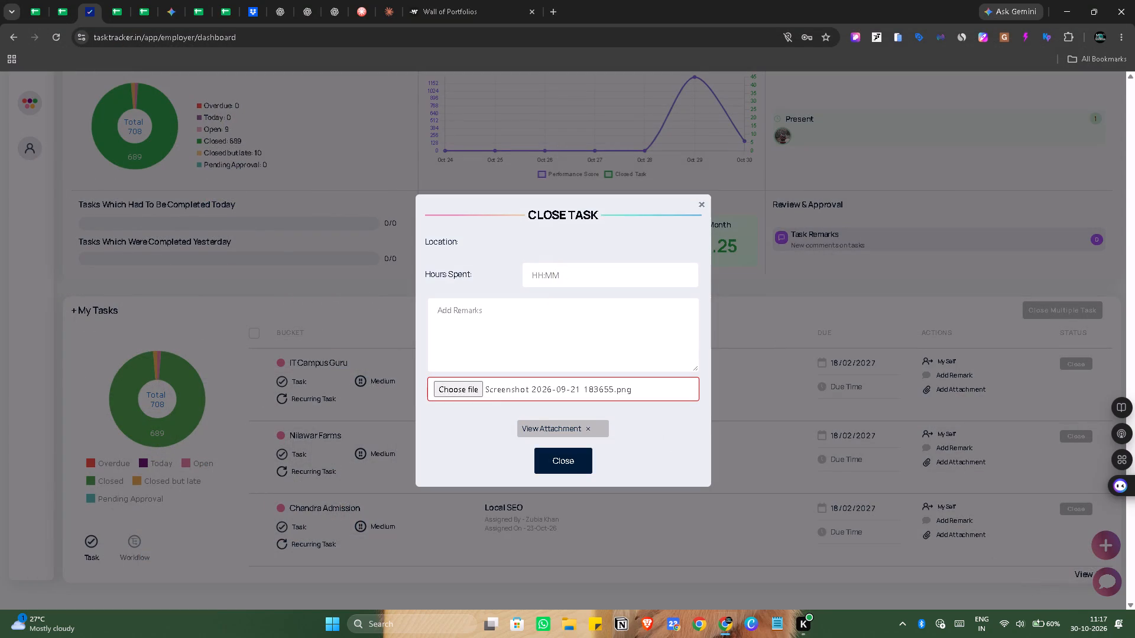
Paste the remark "DONE" and submit the closure of the IT Campus Guru Local SEO-Sitaburdi task.
key(alt+Tab)
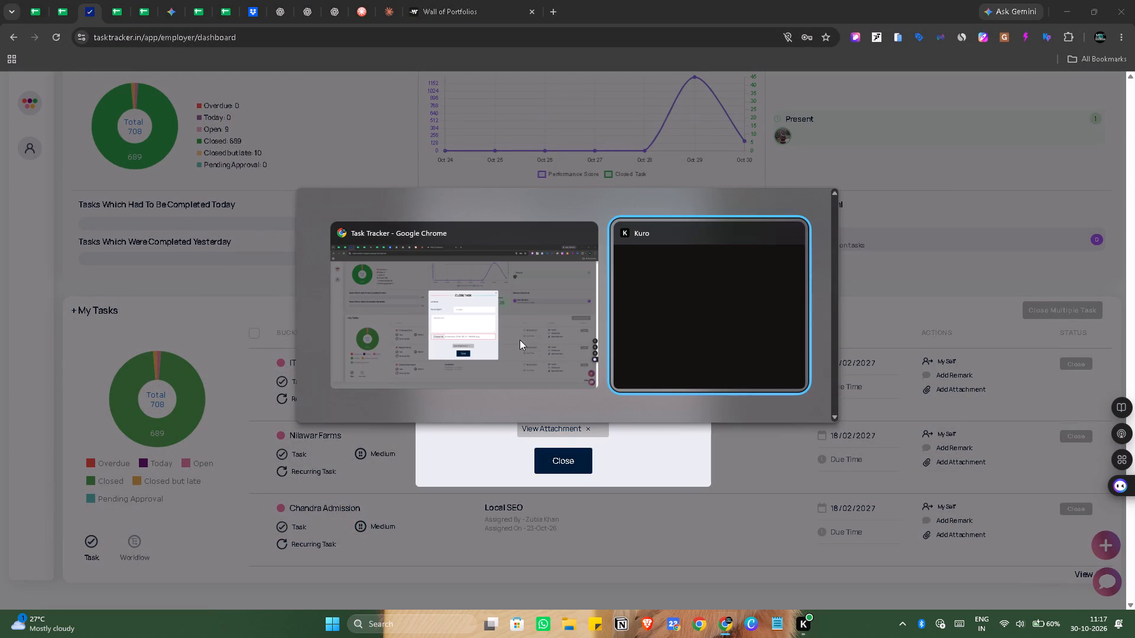
key(alt+Tab)
click(522, 337)
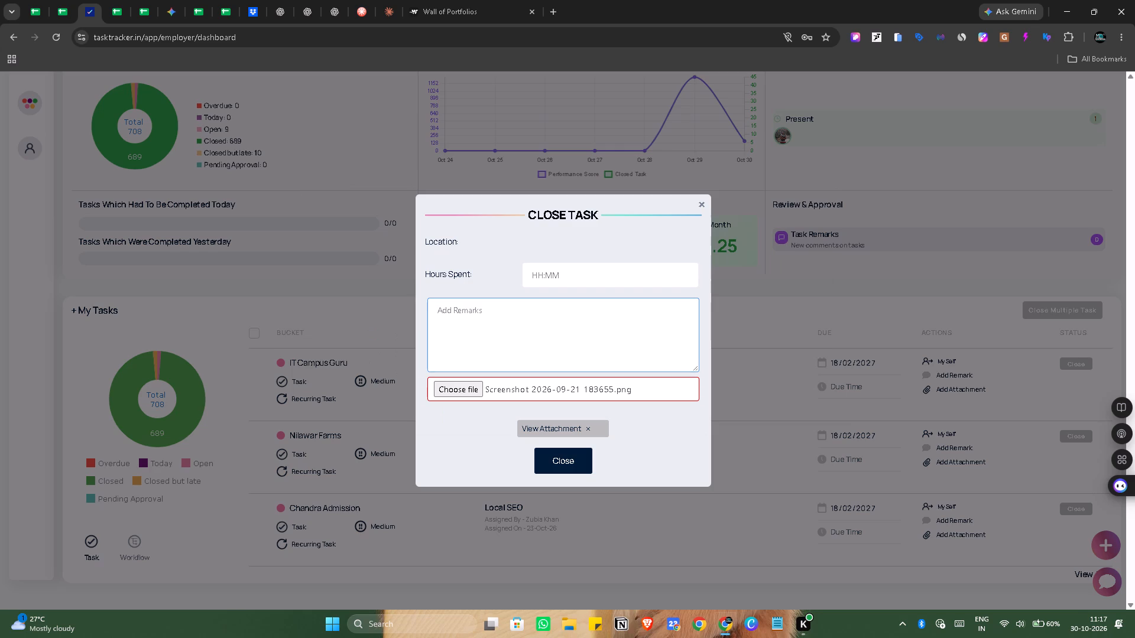
key(ctrl+v)
click(561, 467)
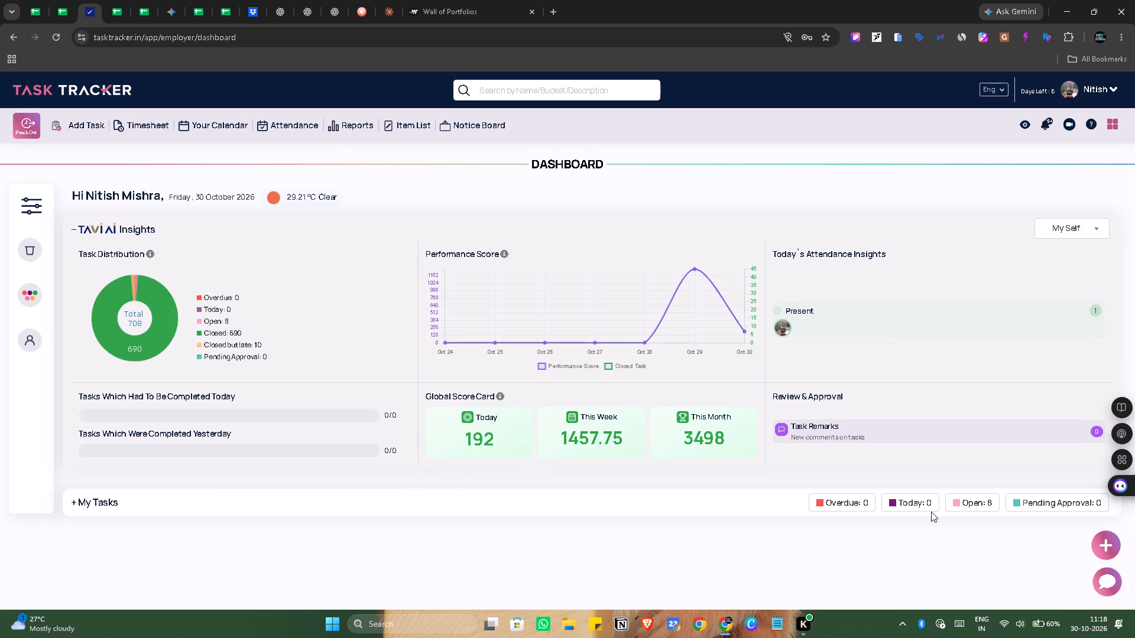
From the open tasks, start closing the Nilawar Farms Local Seo task due 18/02/2027 and attach Screenshot 2026-09-09 184954.png.
click(980, 496)
scroll(693, 420, down, 6)
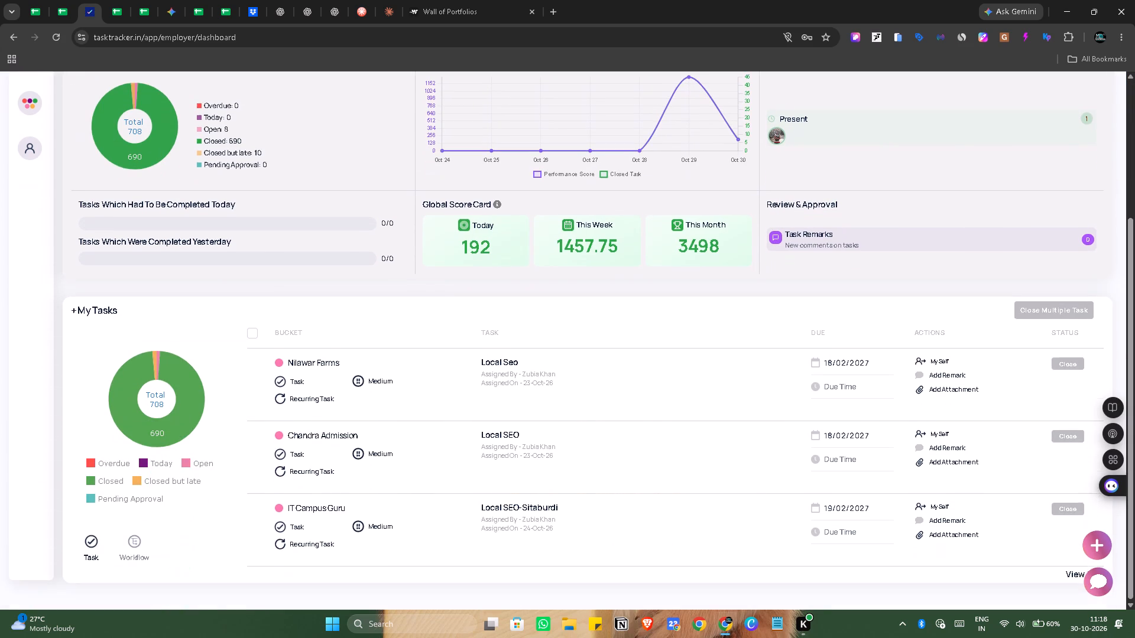
click(1059, 366)
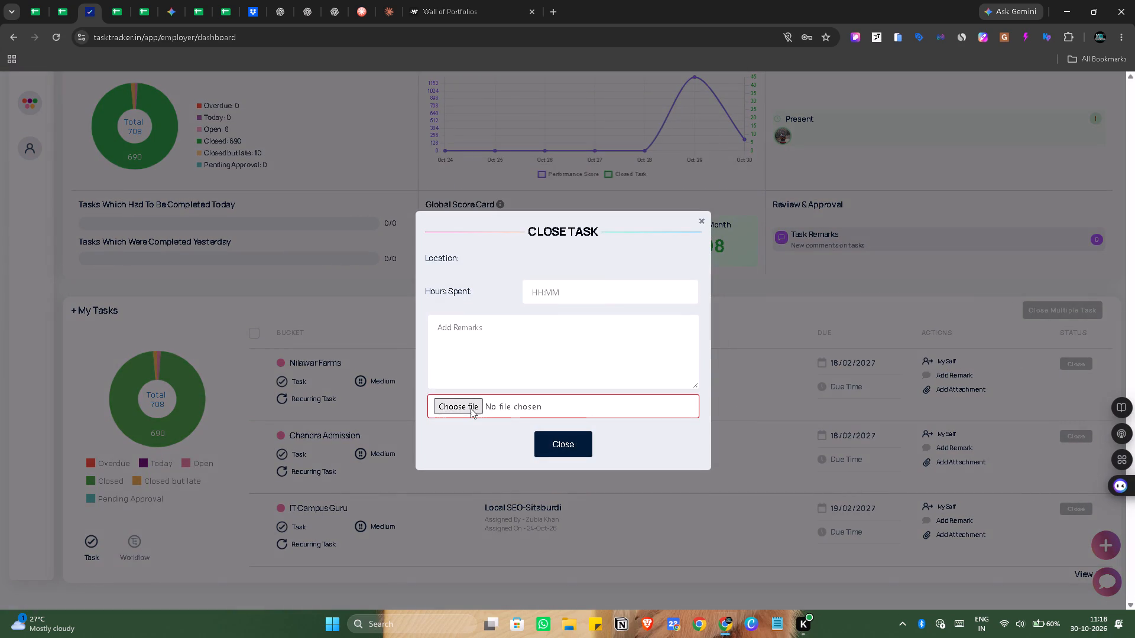
click(468, 408)
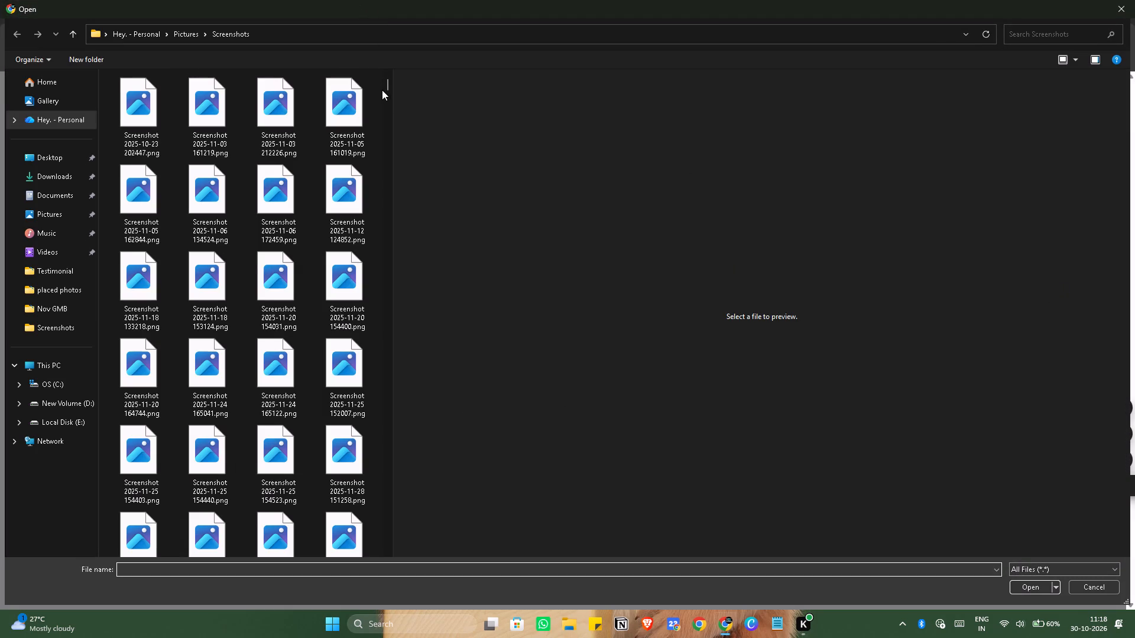
drag(388, 89, 367, 432)
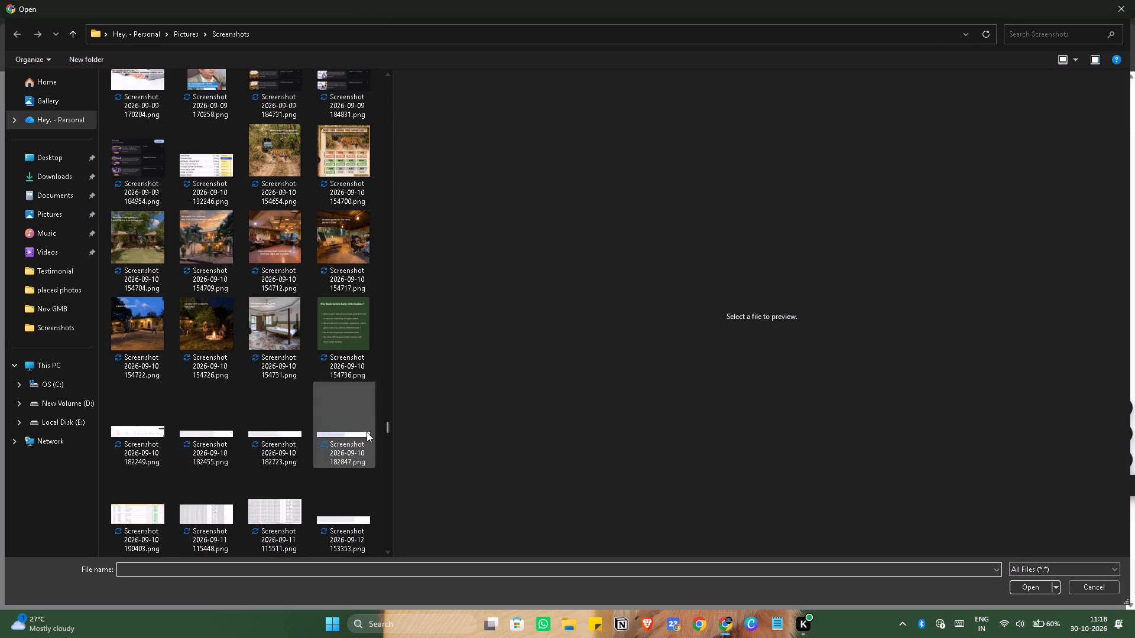
scroll(249, 318, up, 1)
click(119, 289)
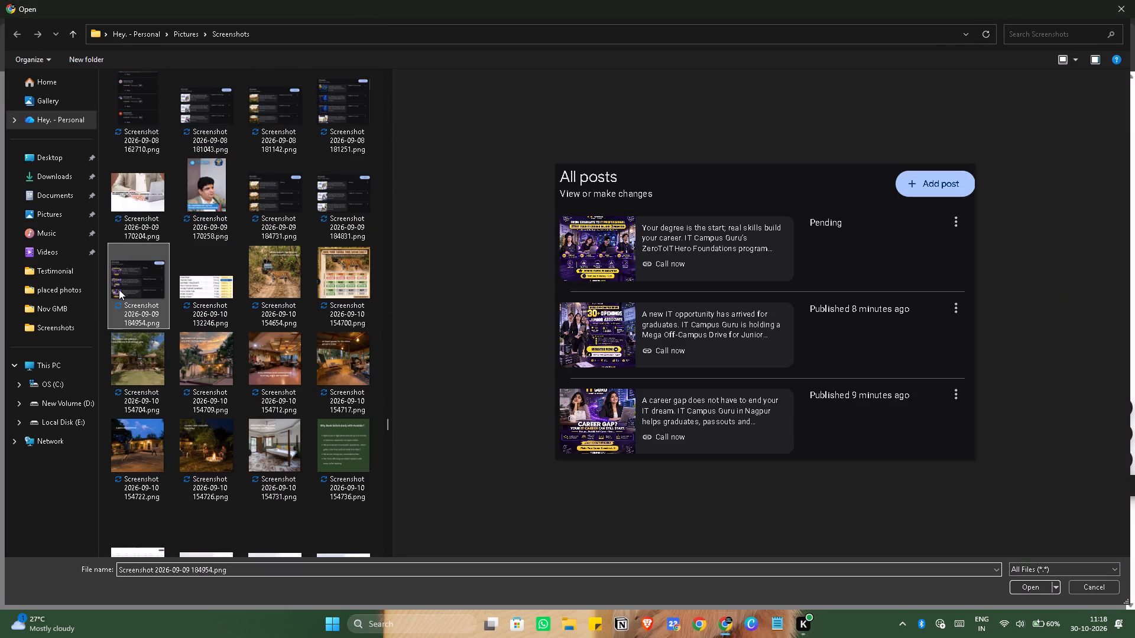
click(1023, 587)
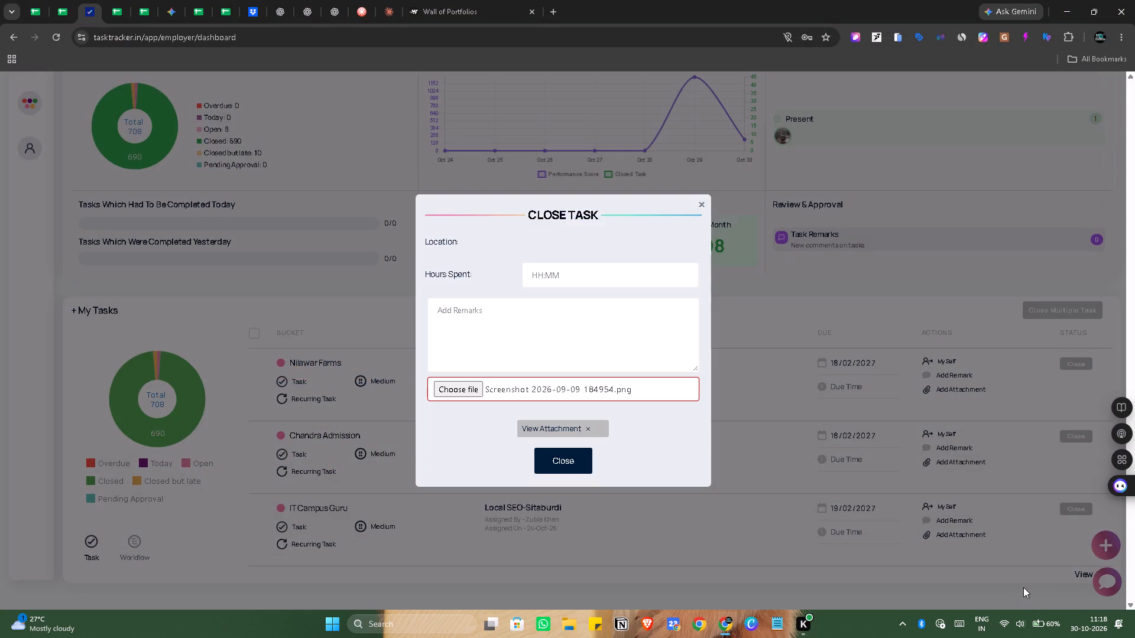
Paste the remark "DONE" and submit the closure of the Nilawar Farms Local Seo task.
click(495, 324)
key(ctrl+v)
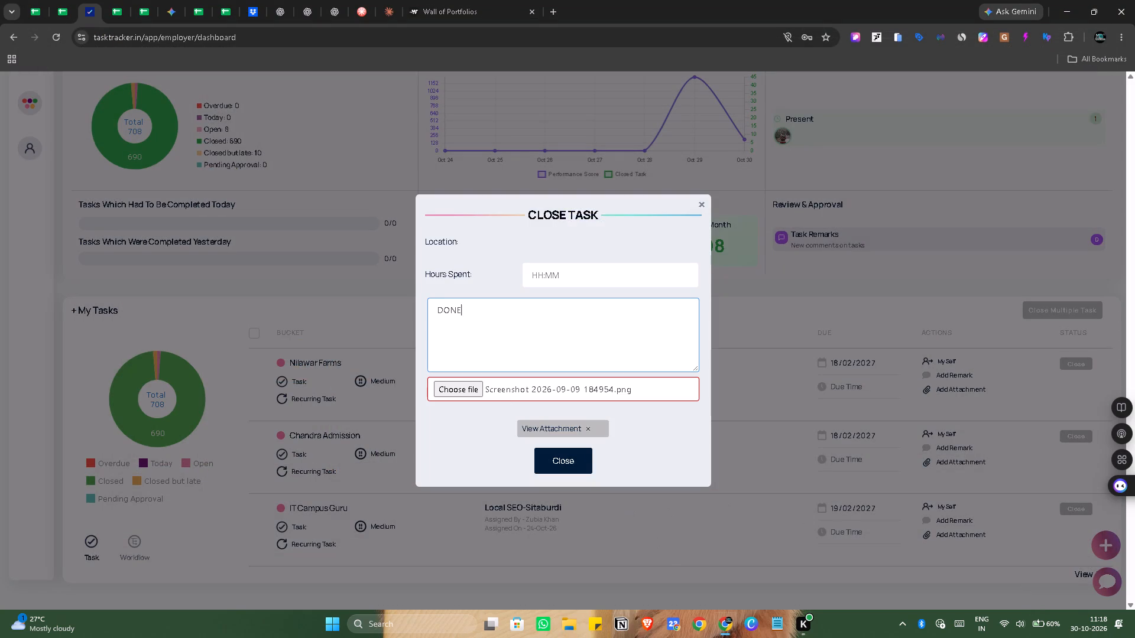
click(561, 461)
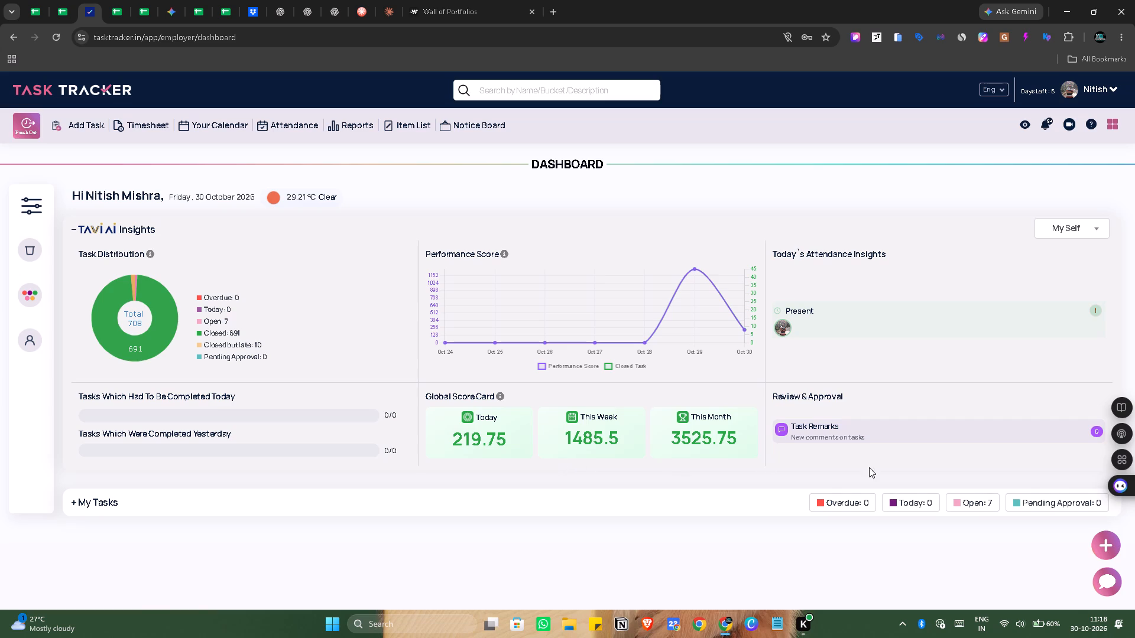
From the open tasks, start closing the Chandra Admission Local SEO task due 18/02/2027 and paste the remark "DONE".
click(978, 498)
scroll(280, 523, down, 4)
scroll(395, 479, down, 4)
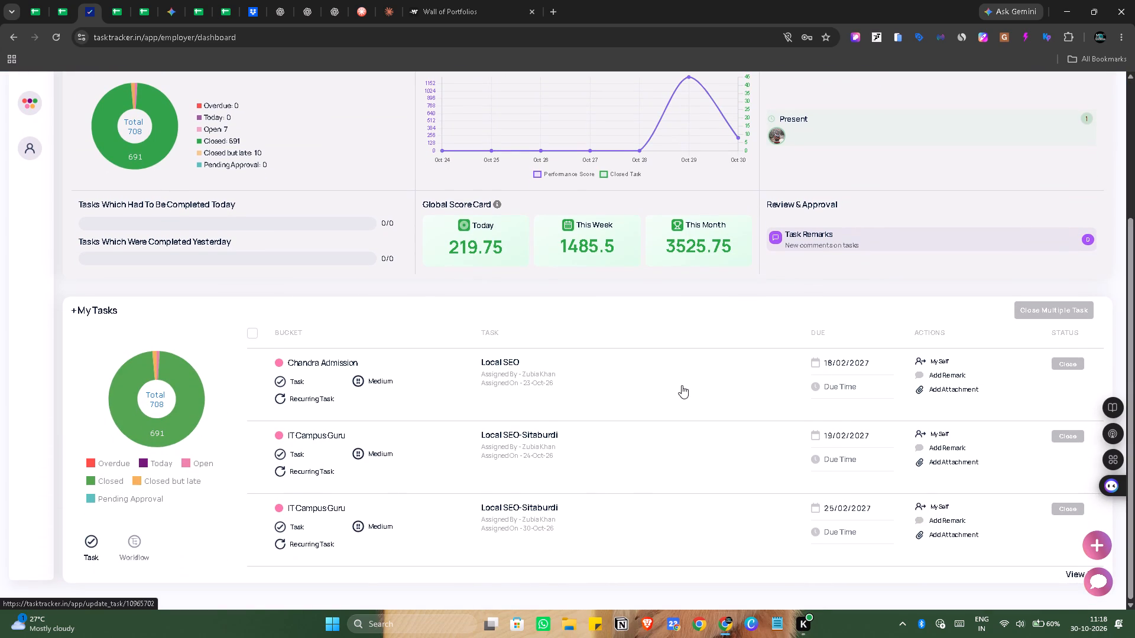
scroll(682, 385, down, 1)
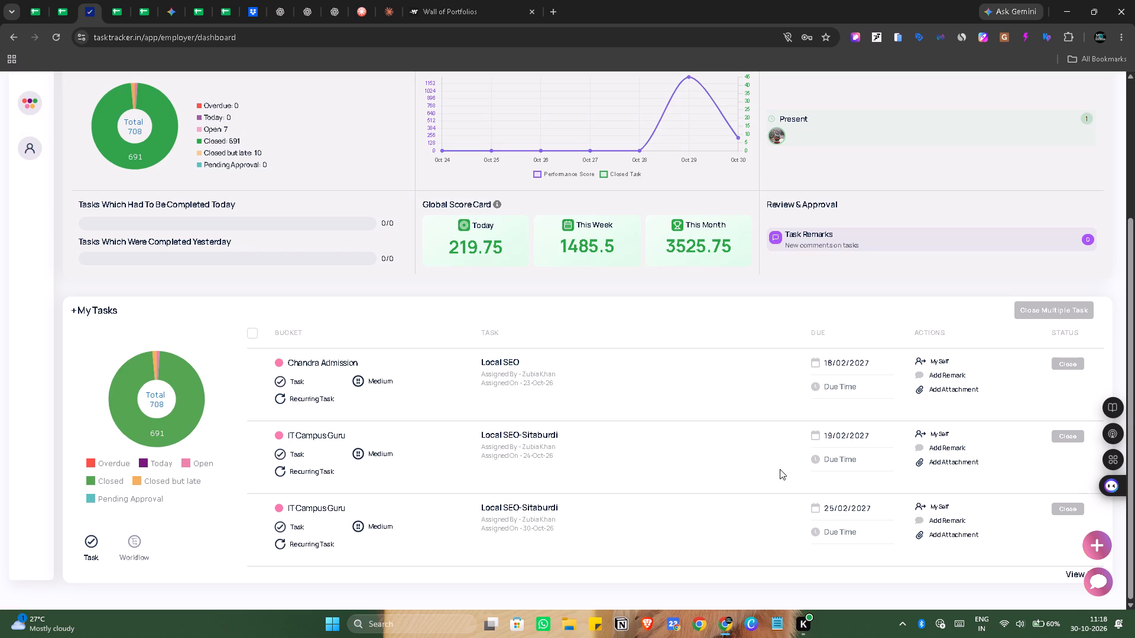
click(1067, 362)
click(505, 340)
key(ctrl+v)
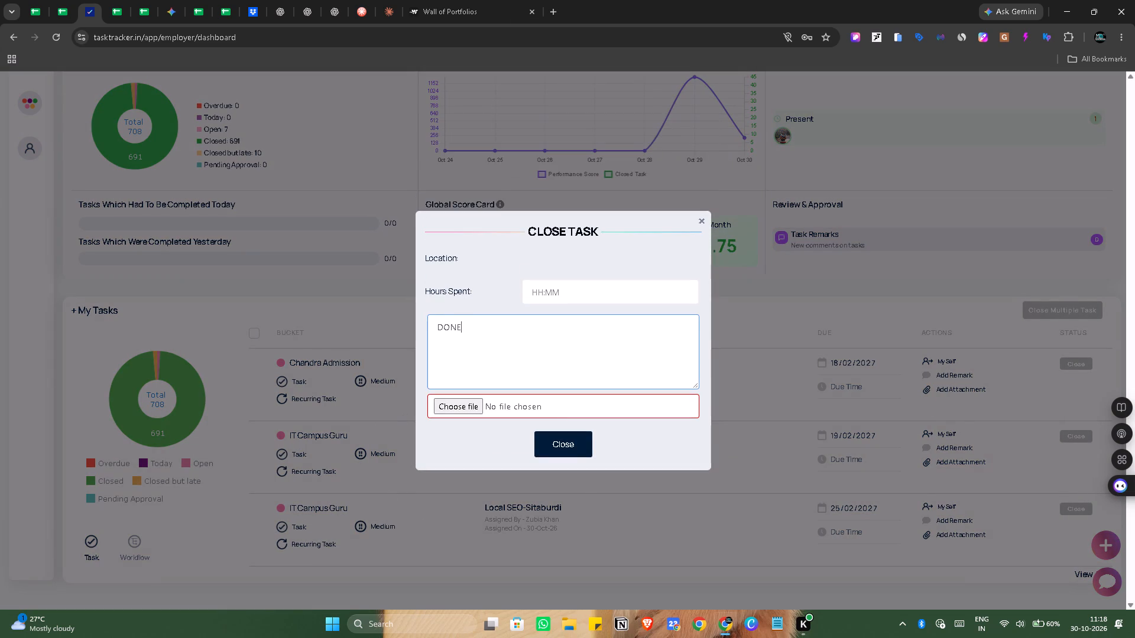
Attach the Chandra Admission posts screenshot, Screenshot 2026-08-26 161302.png, from the Screenshots folder and submit the task closure.
click(453, 409)
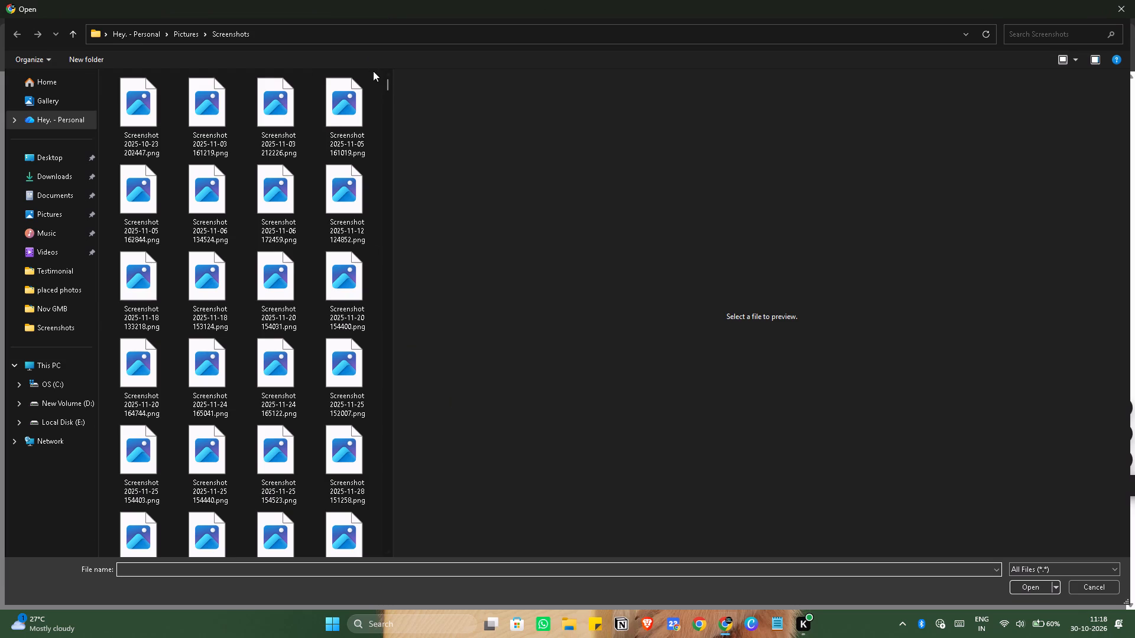
drag(387, 83, 405, 281)
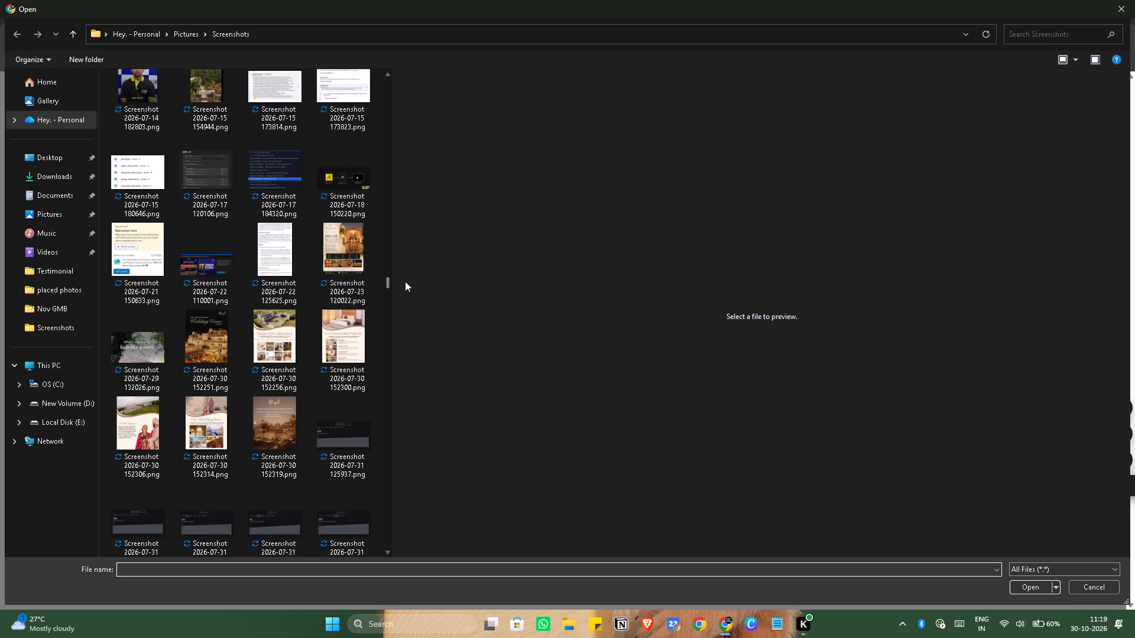
scroll(232, 363, up, 3)
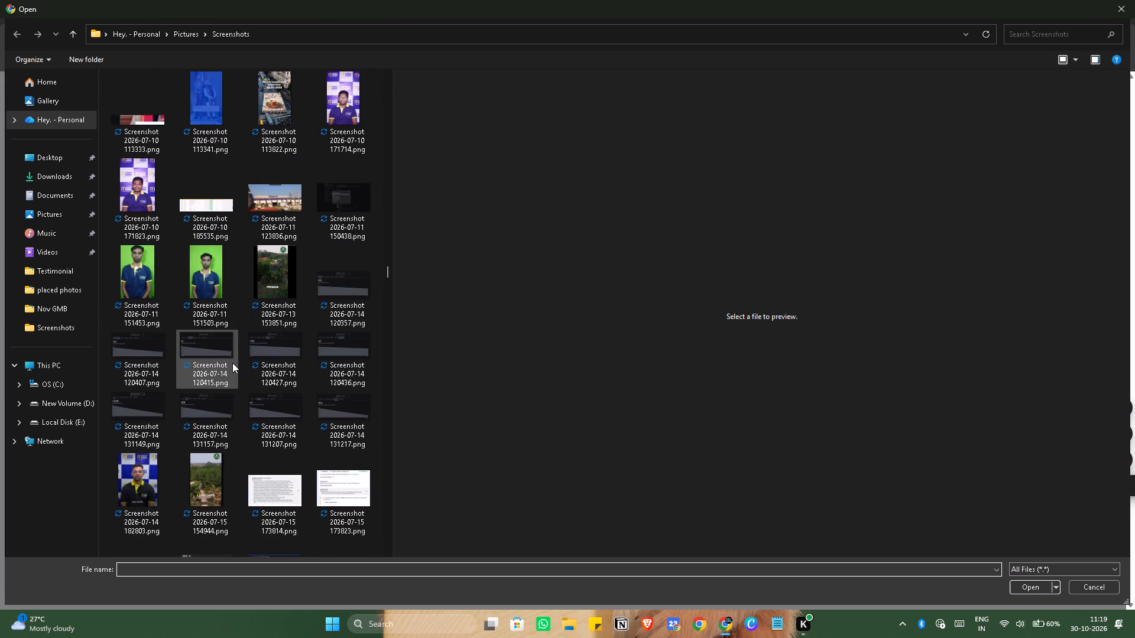
scroll(239, 376, up, 2)
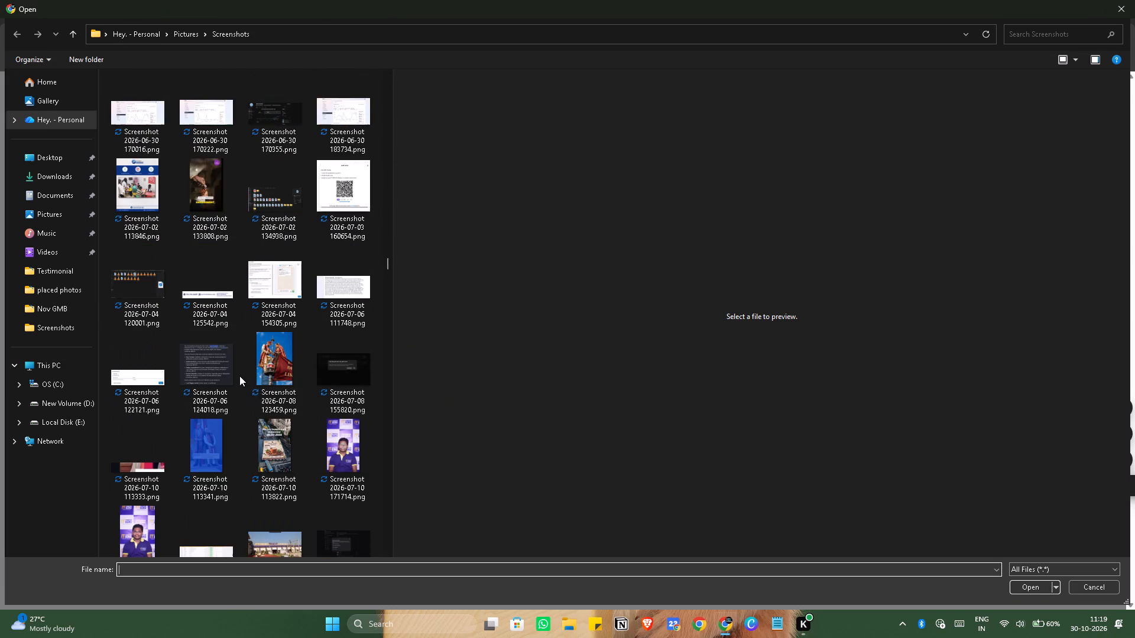
scroll(239, 376, up, 8)
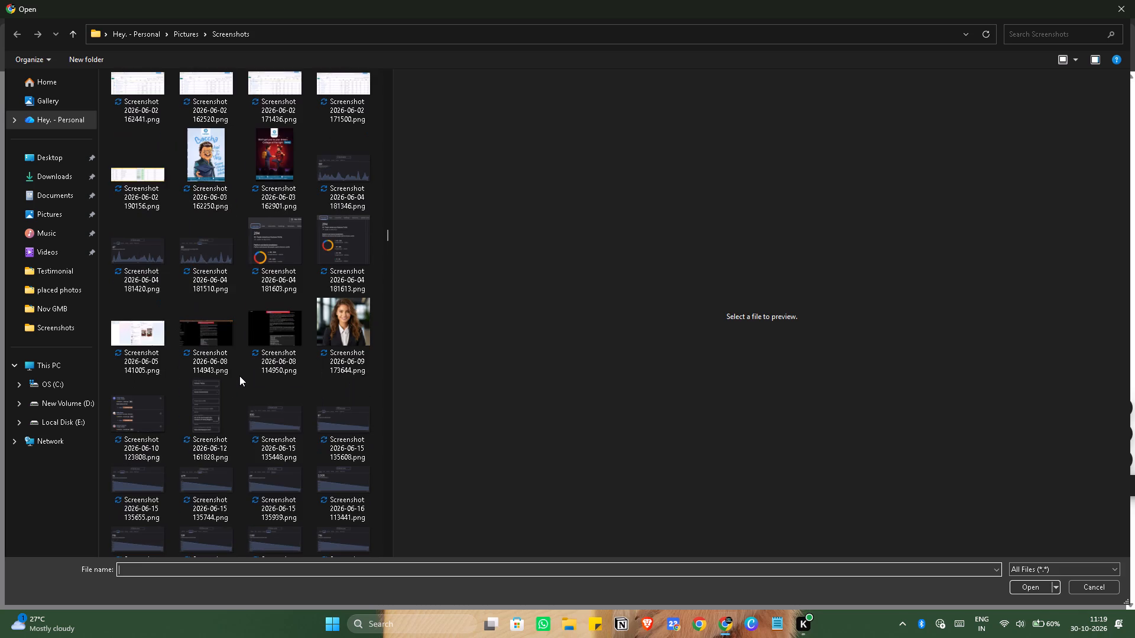
scroll(239, 376, down, 11)
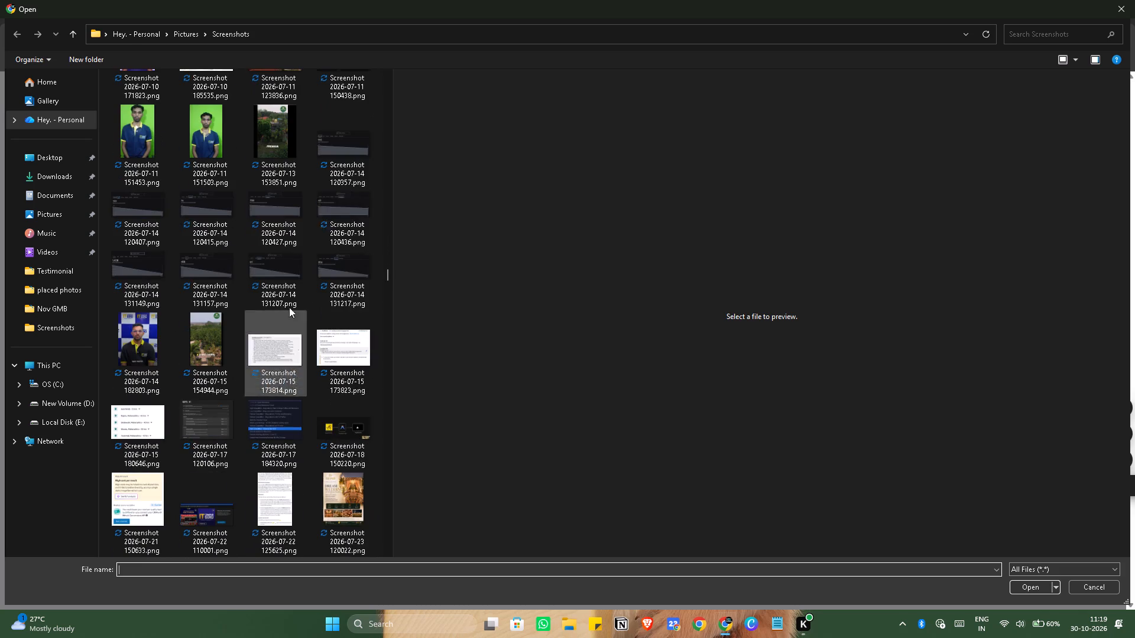
scroll(382, 322, down, 15)
scroll(305, 310, down, 6)
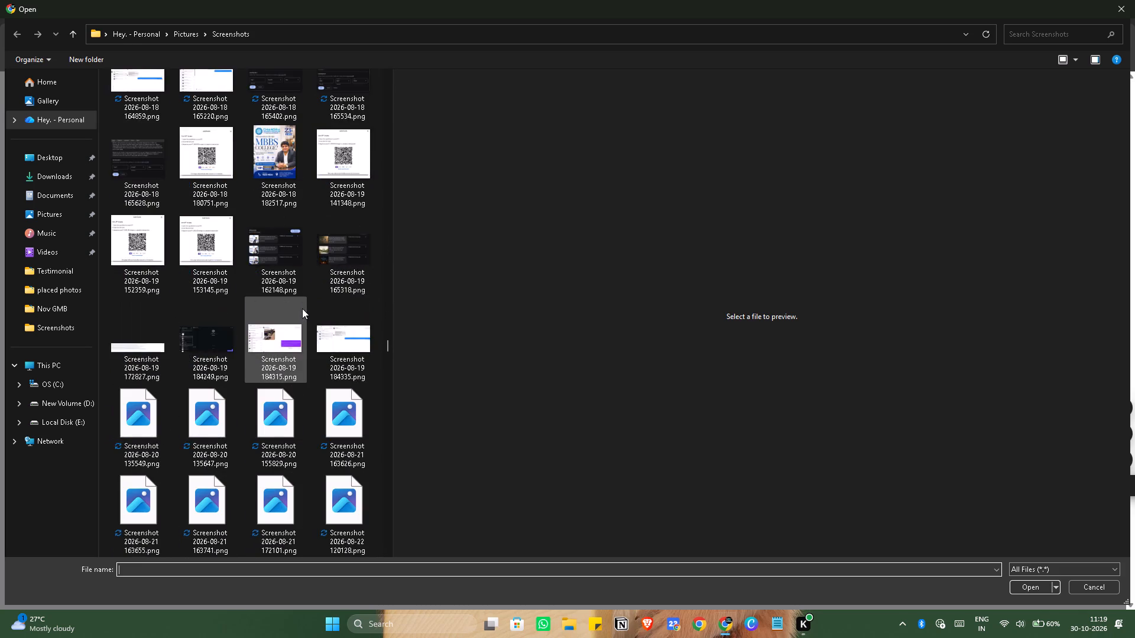
scroll(302, 308, down, 6)
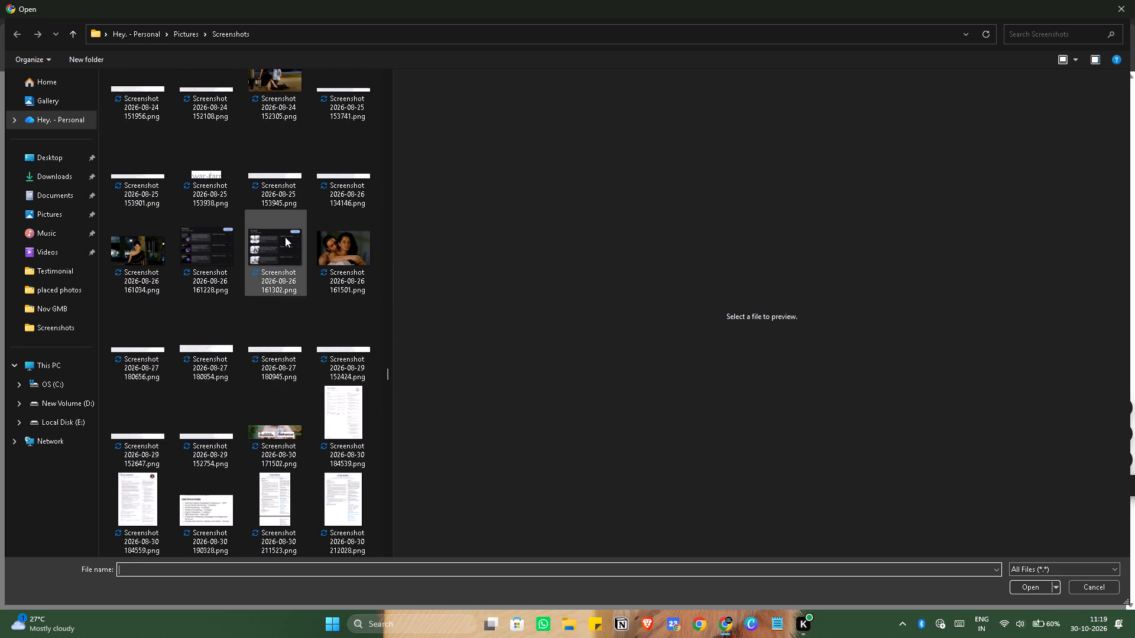
click(292, 233)
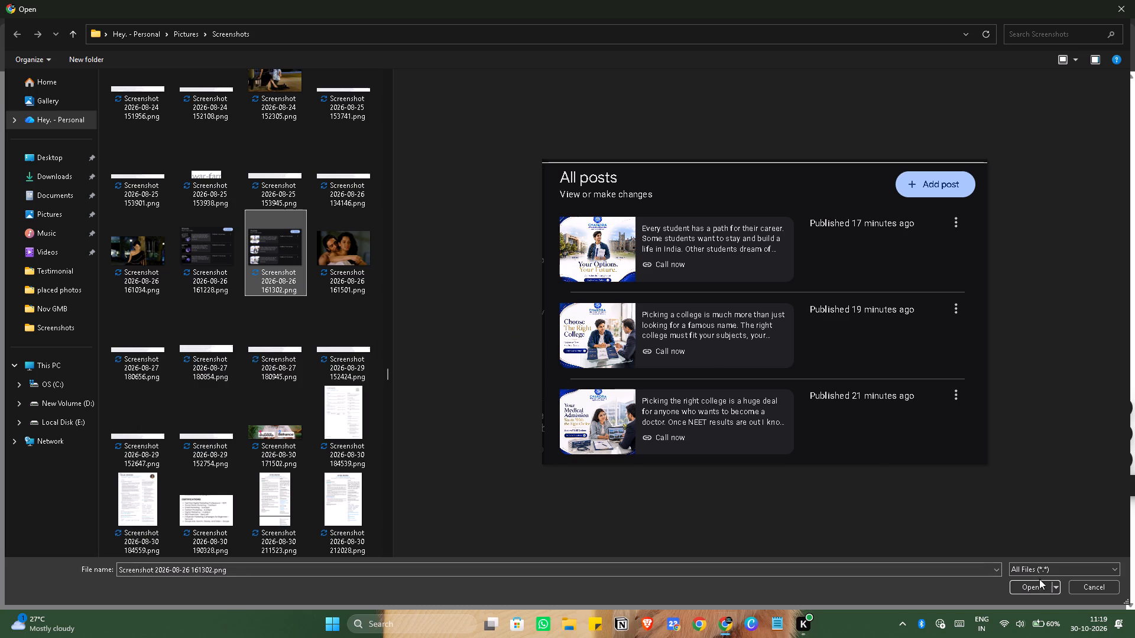
click(1038, 590)
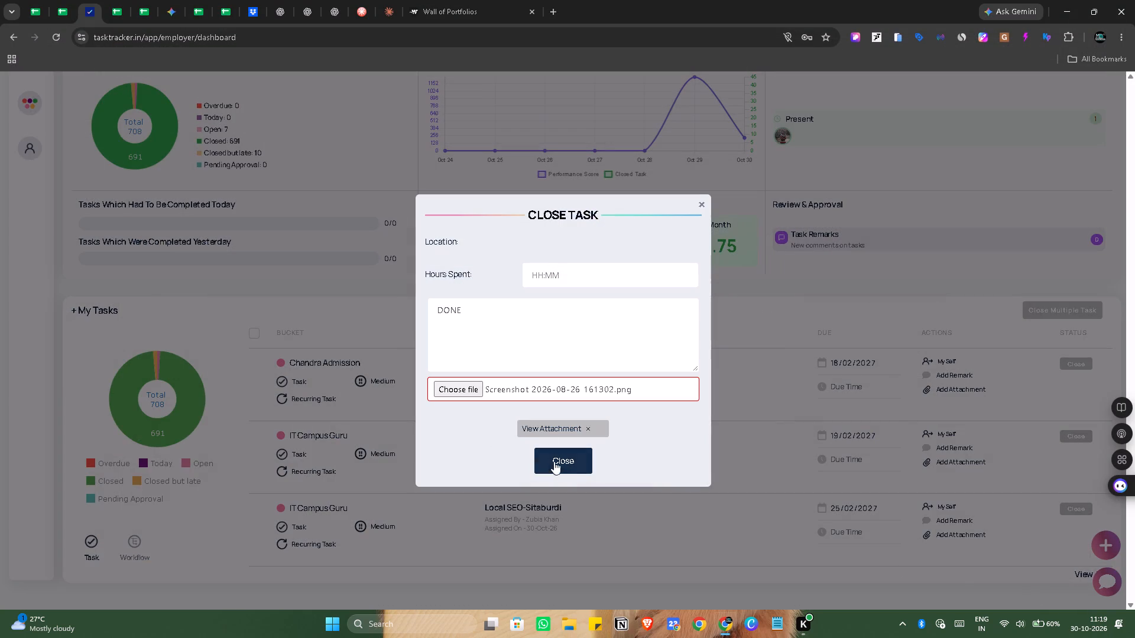
click(569, 464)
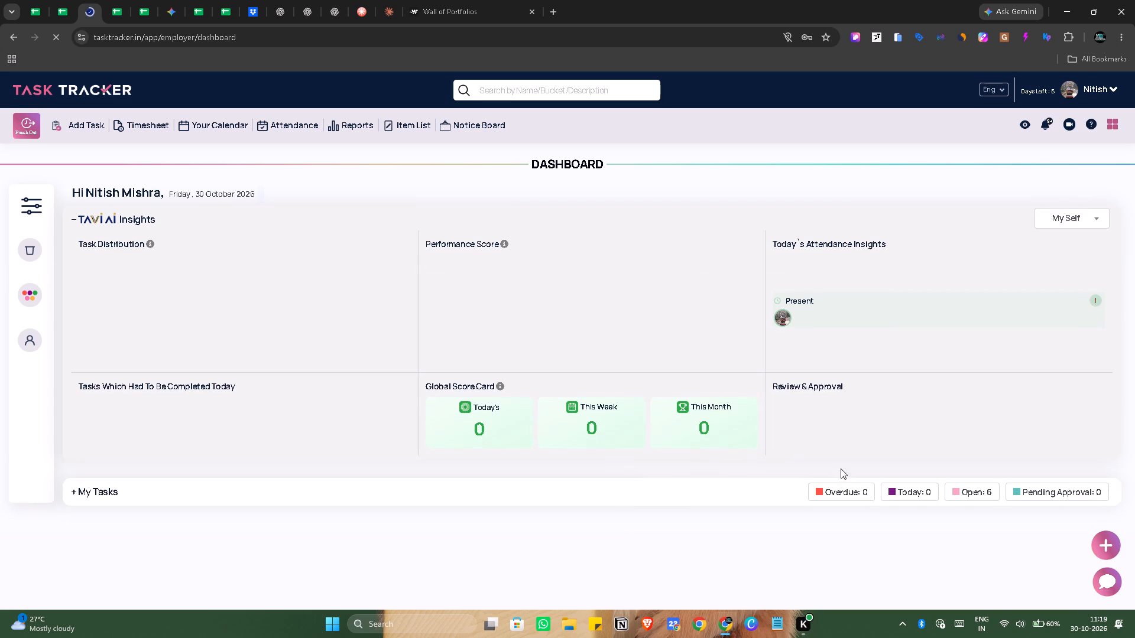
From the open tasks, start closing the IT Campus Guru Local SEO-Sitaburdi task due 19/02/2027 and paste the remark "DONE".
click(978, 502)
scroll(696, 427, down, 6)
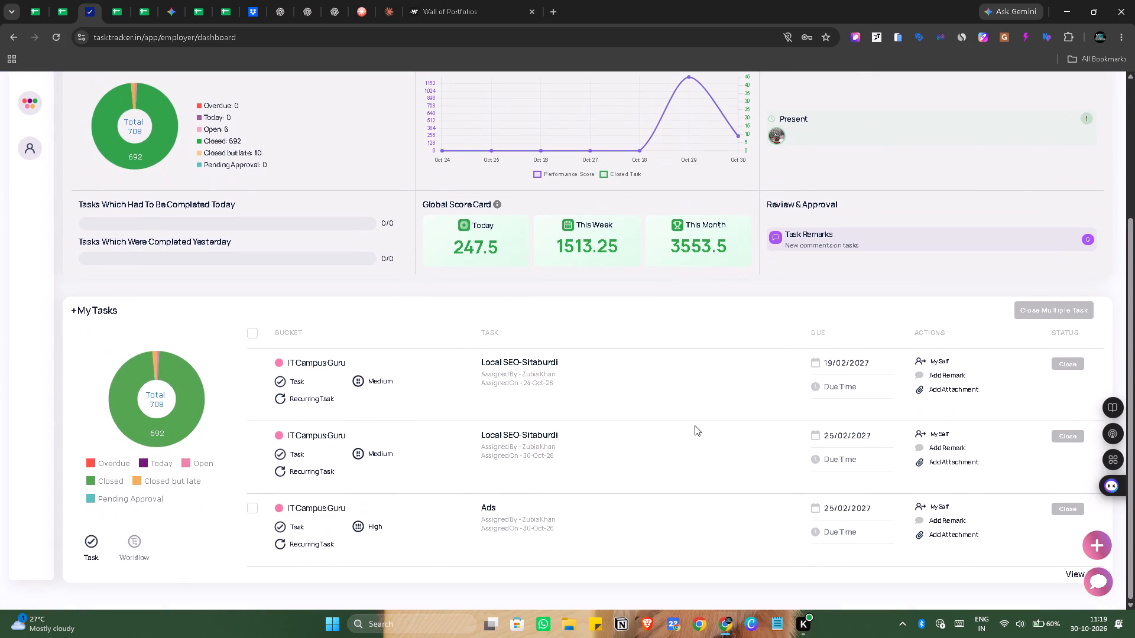
click(1072, 360)
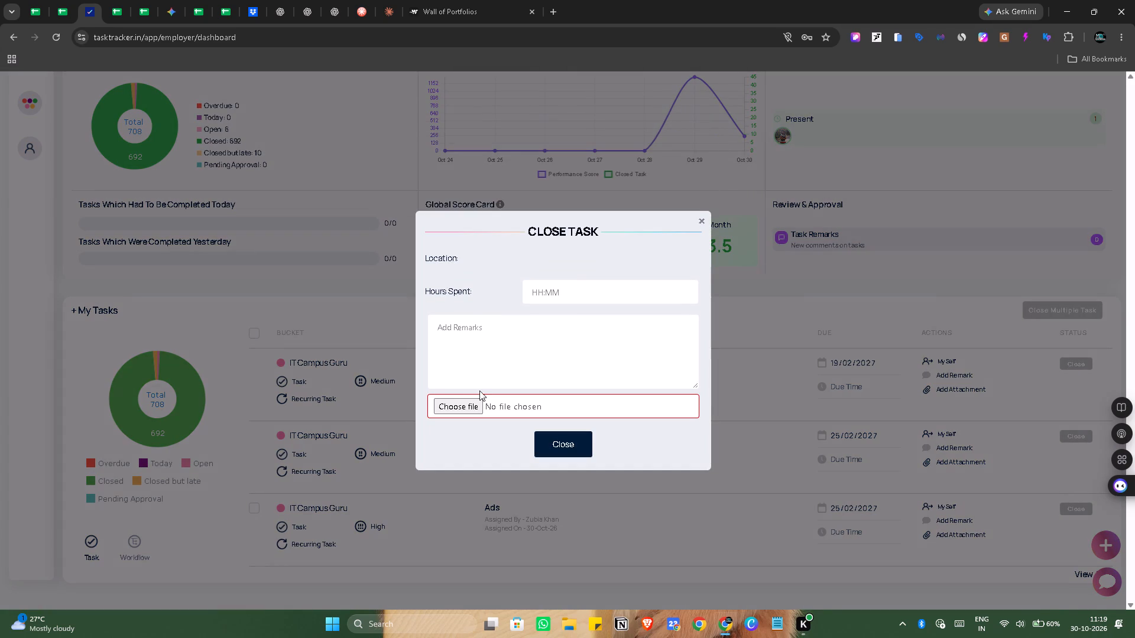
click(489, 346)
key(ctrl+v)
Find the IT Campus Guru posts screenshot in the Screenshots folder, attach Screenshot 2026-08-26 161228.png, and submit the task closure.
click(463, 410)
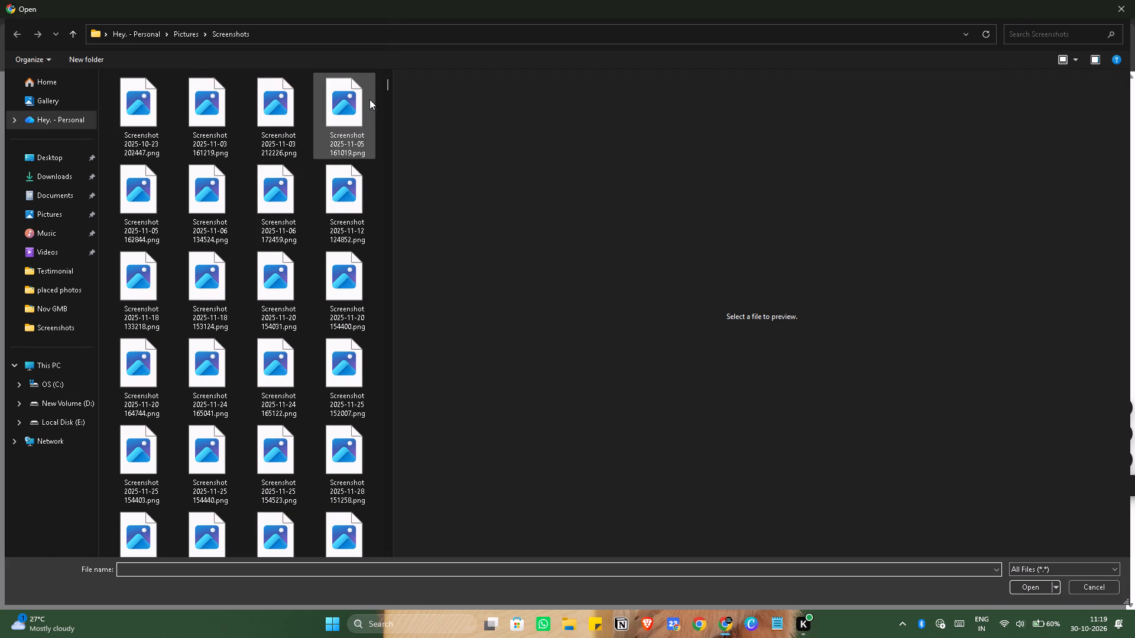
drag(387, 82, 393, 180)
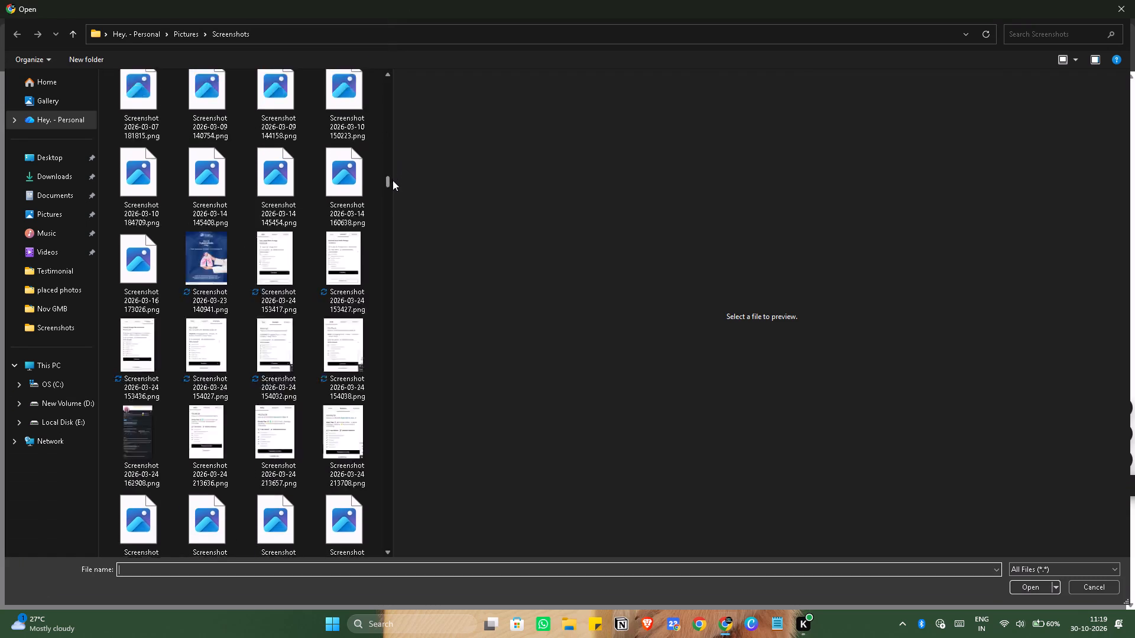
drag(393, 180, 401, 233)
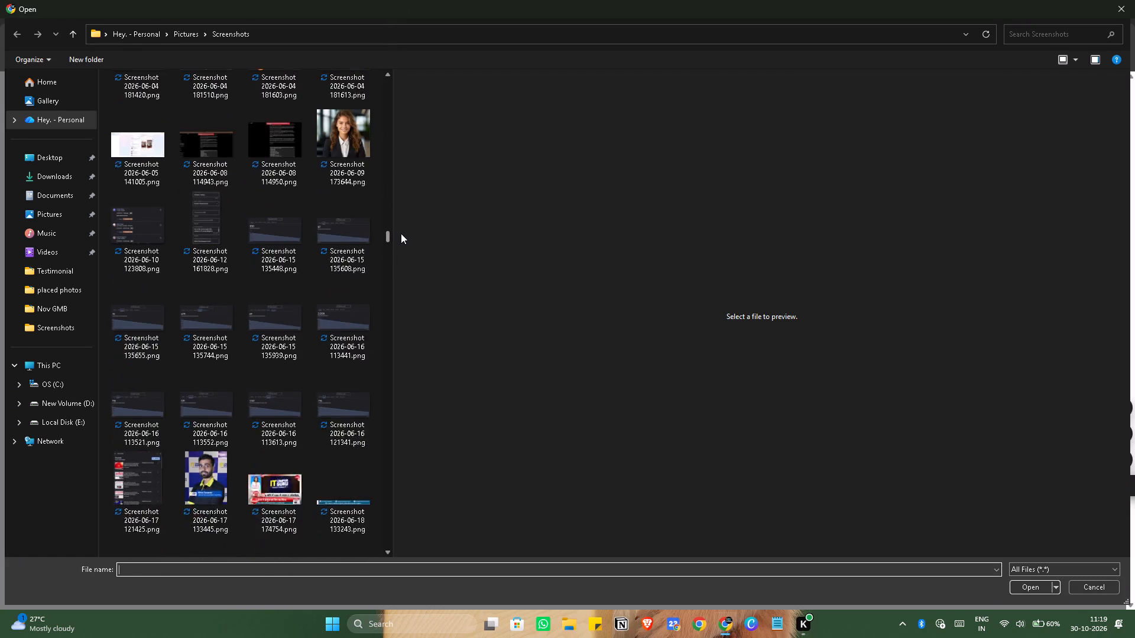
drag(401, 233, 406, 270)
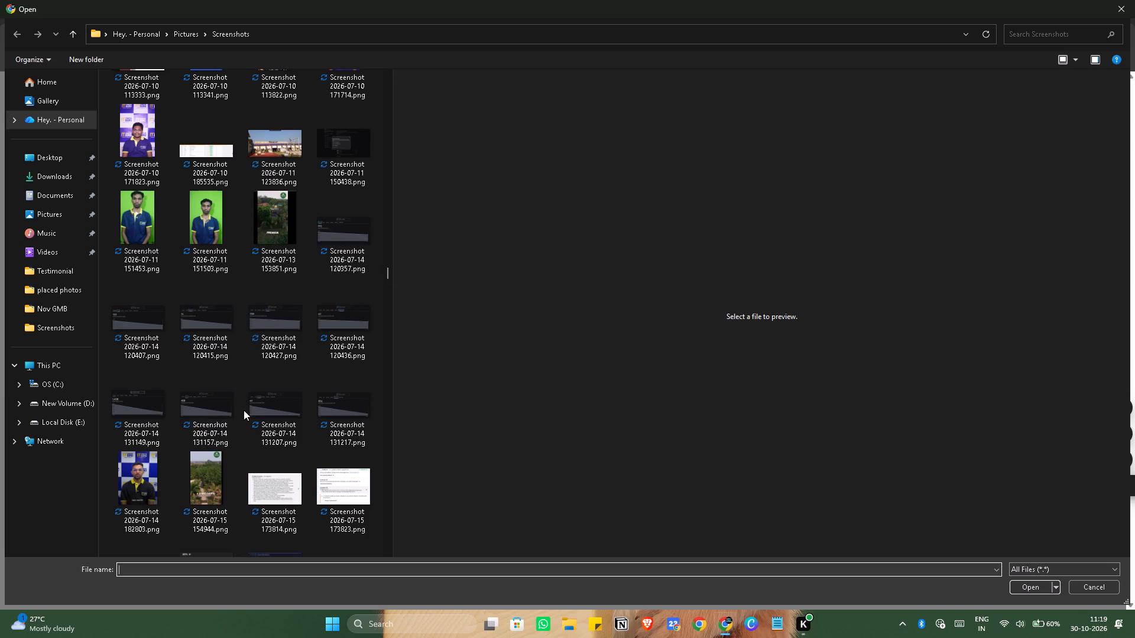
scroll(244, 410, down, 7)
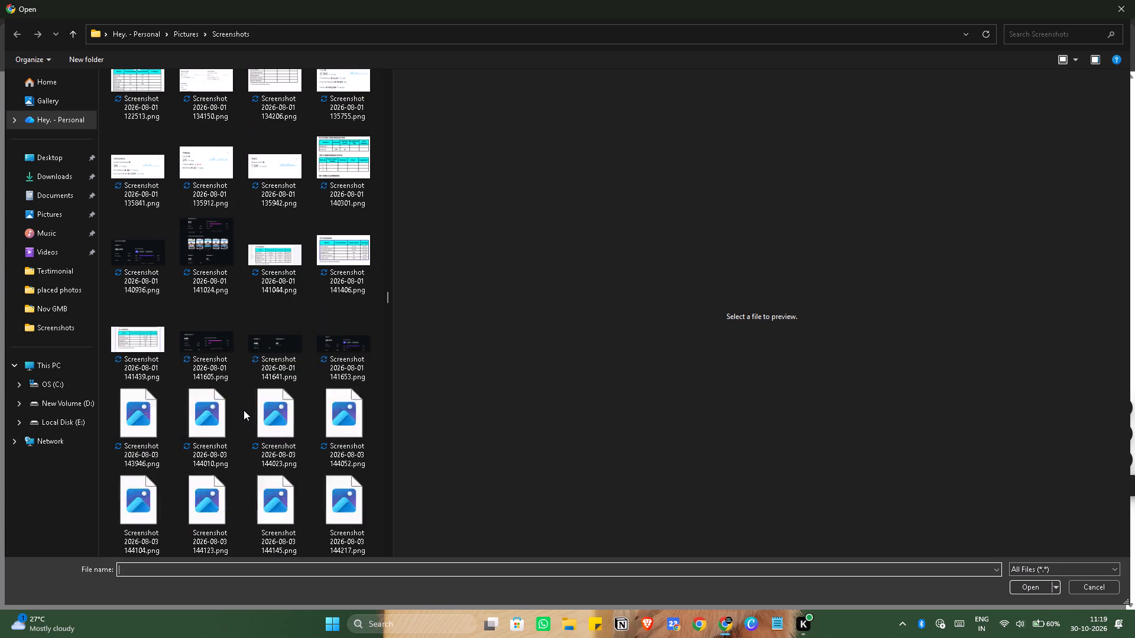
scroll(244, 410, down, 4)
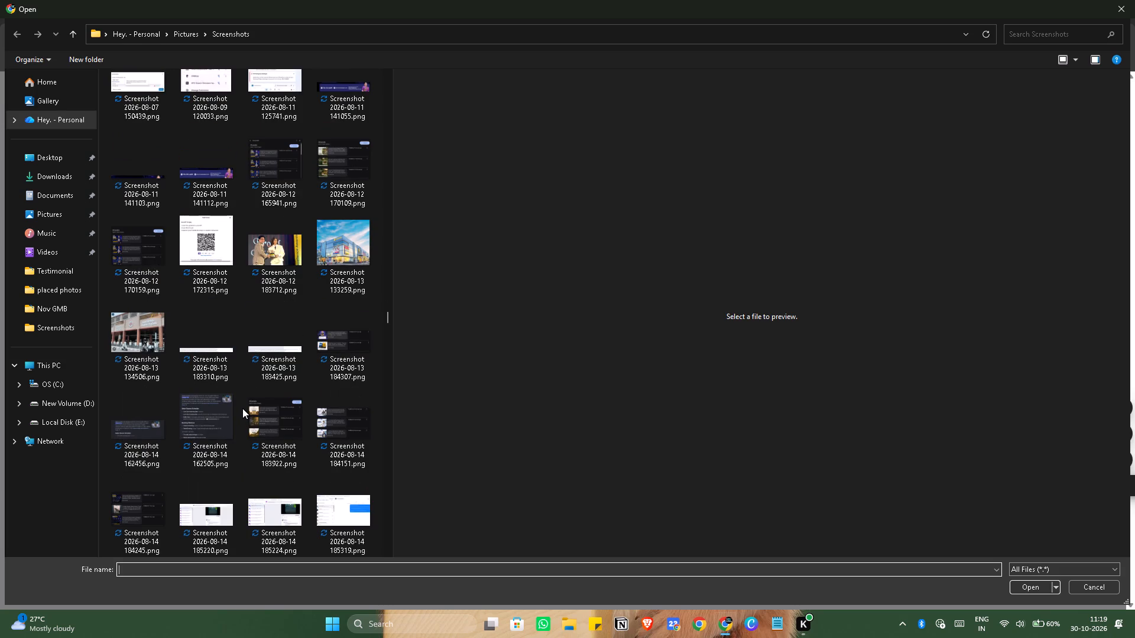
scroll(242, 408, down, 3)
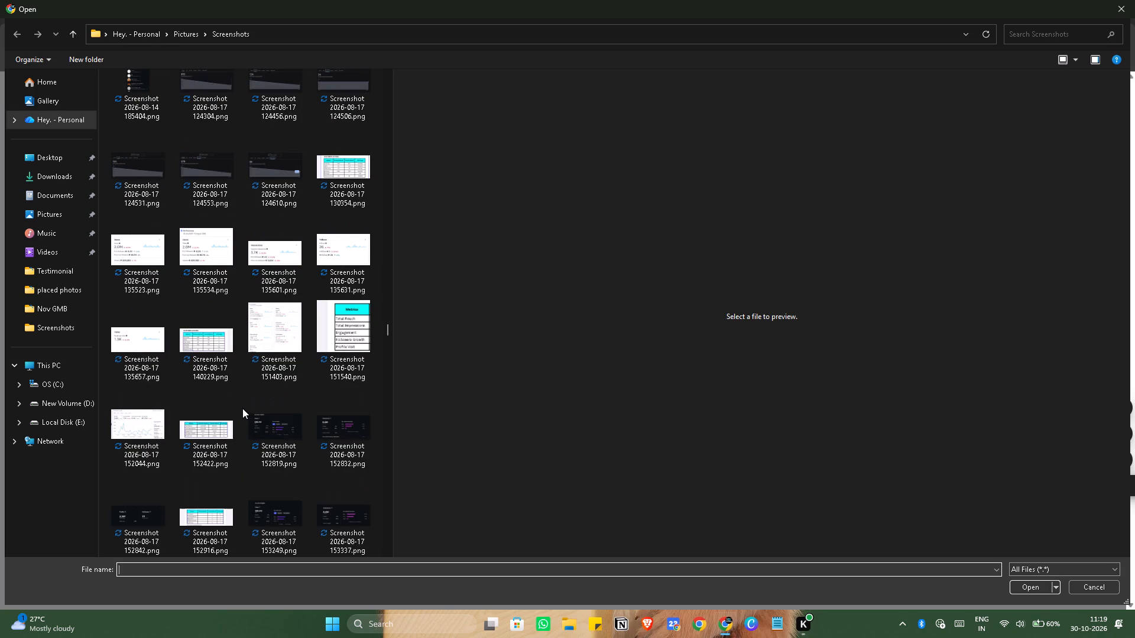
scroll(242, 408, down, 3)
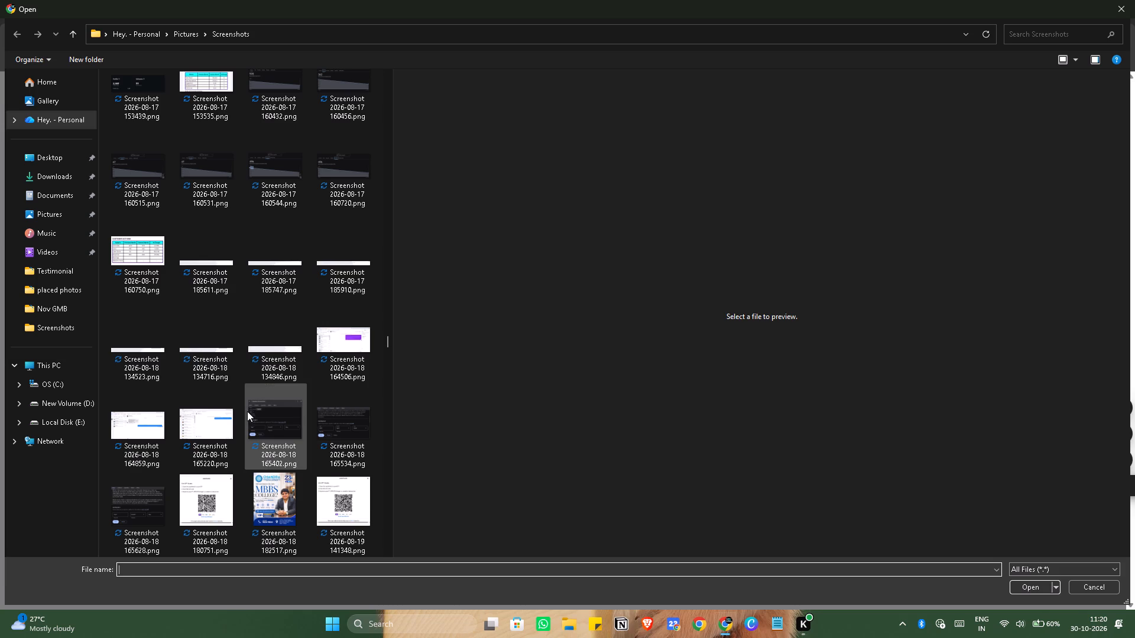
scroll(237, 389, down, 3)
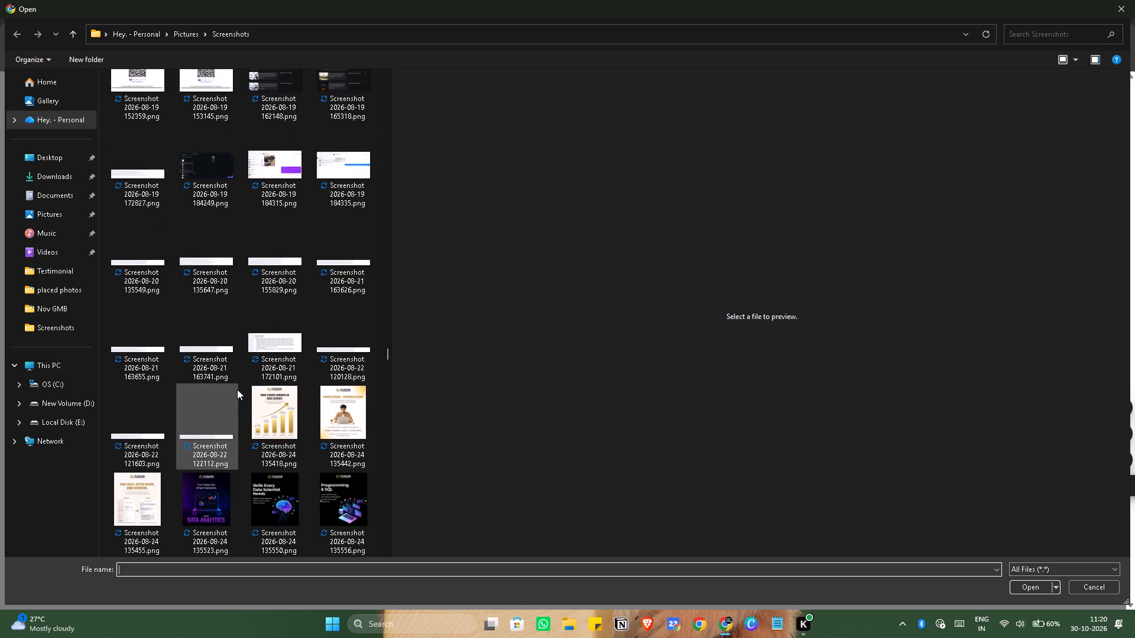
scroll(261, 434, down, 3)
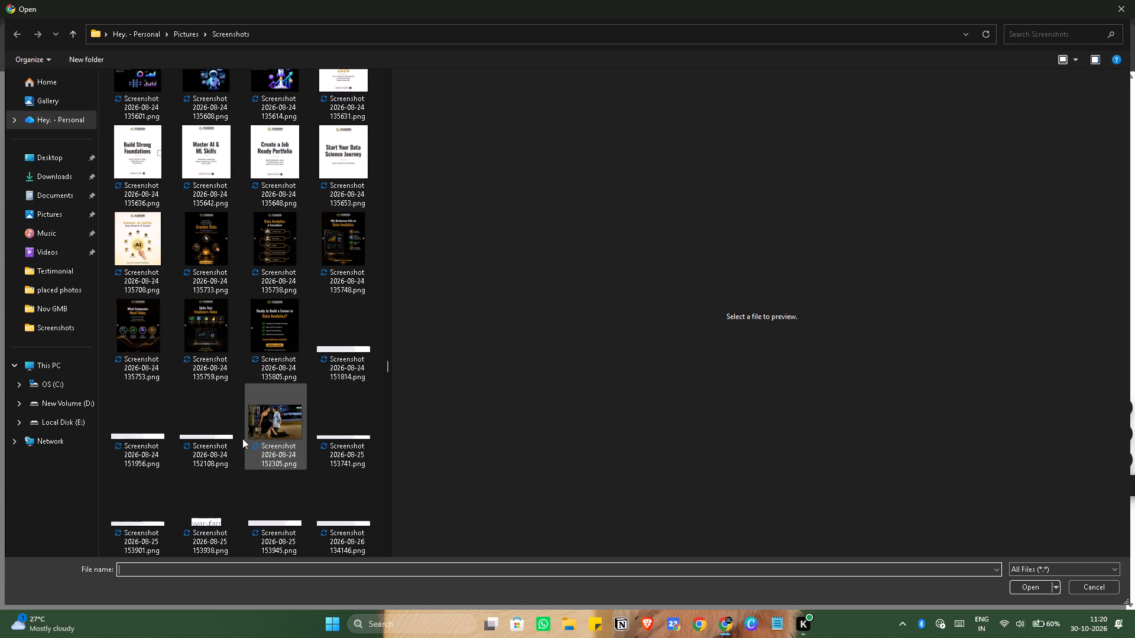
scroll(235, 452, down, 3)
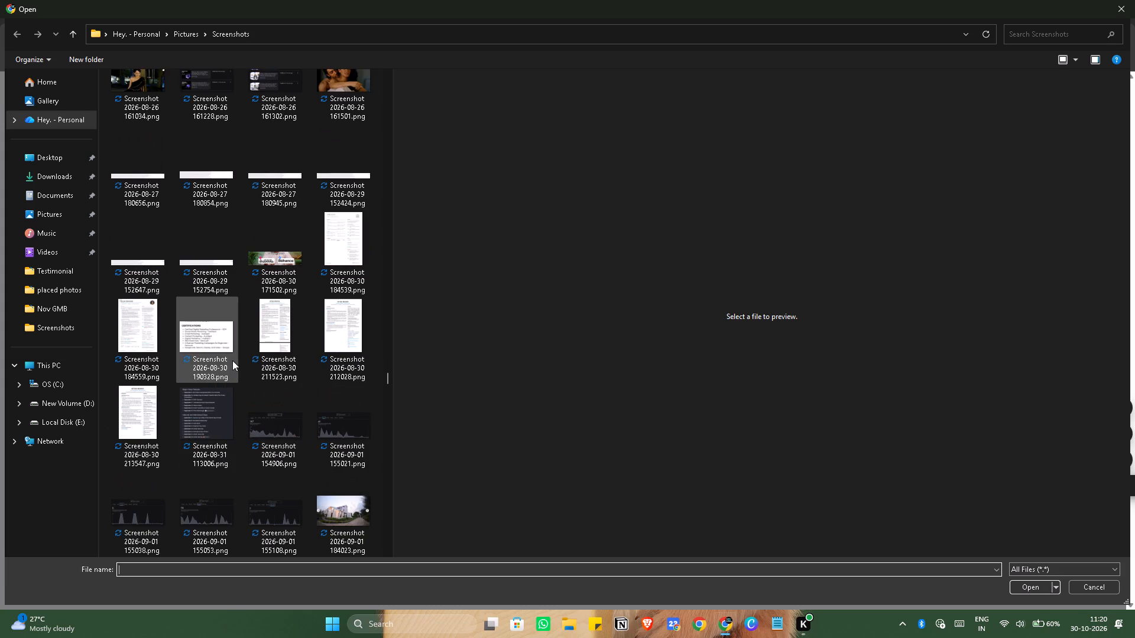
scroll(232, 360, up, 1)
click(215, 161)
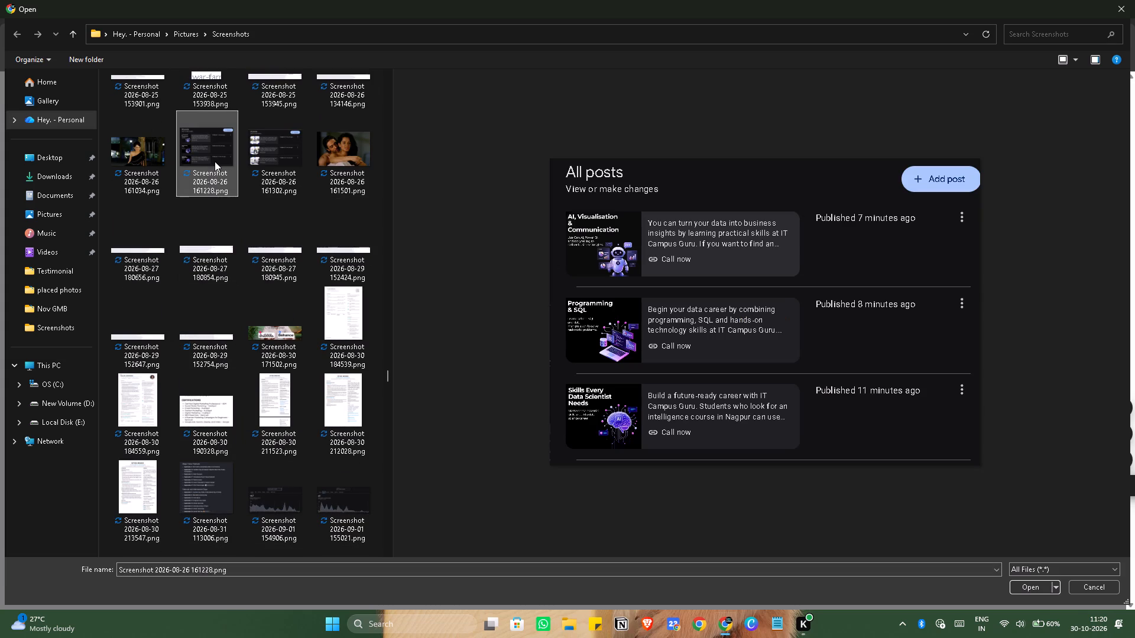
drag(867, 496, 916, 536)
click(1033, 581)
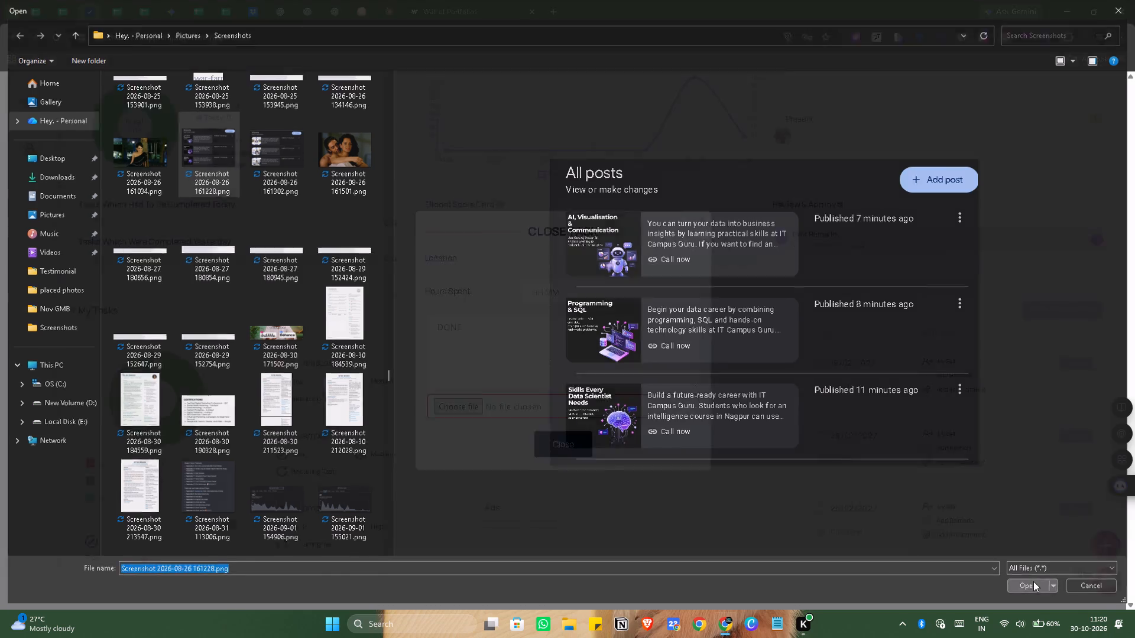
click(536, 354)
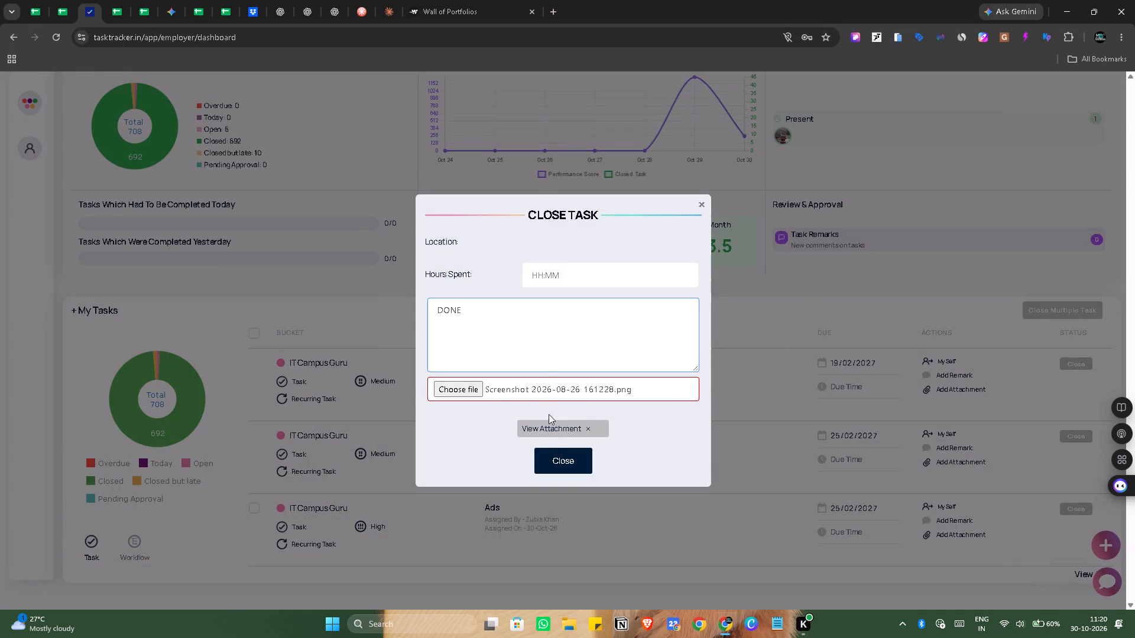
click(565, 459)
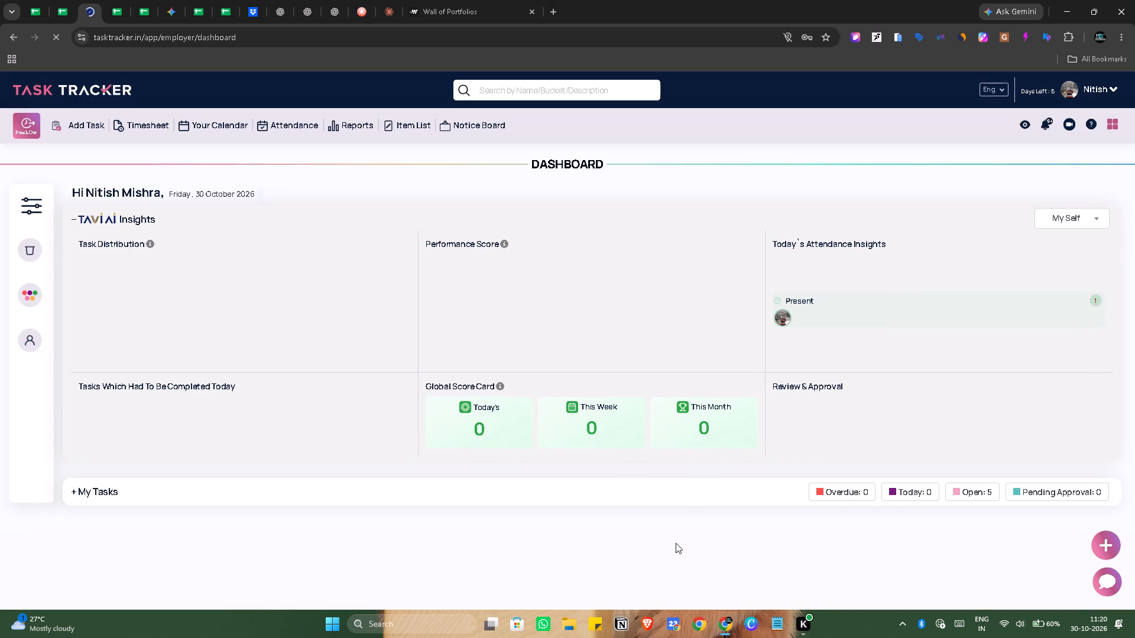
Show the remaining open tasks on the dashboard and open the full task list.
click(980, 503)
scroll(800, 430, down, 4)
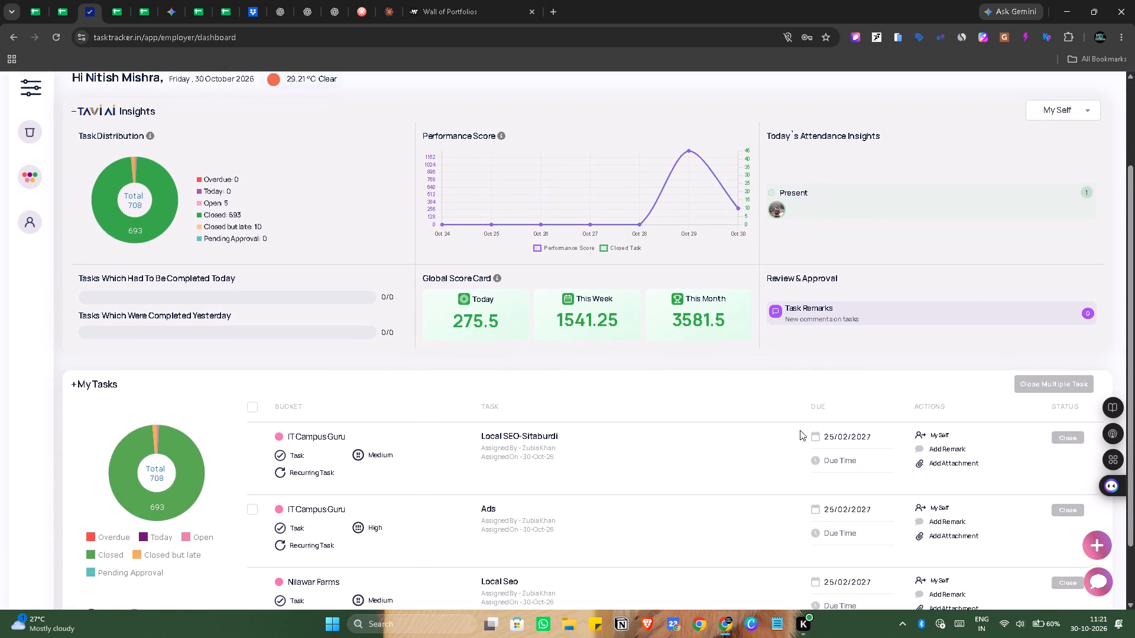
scroll(800, 430, down, 3)
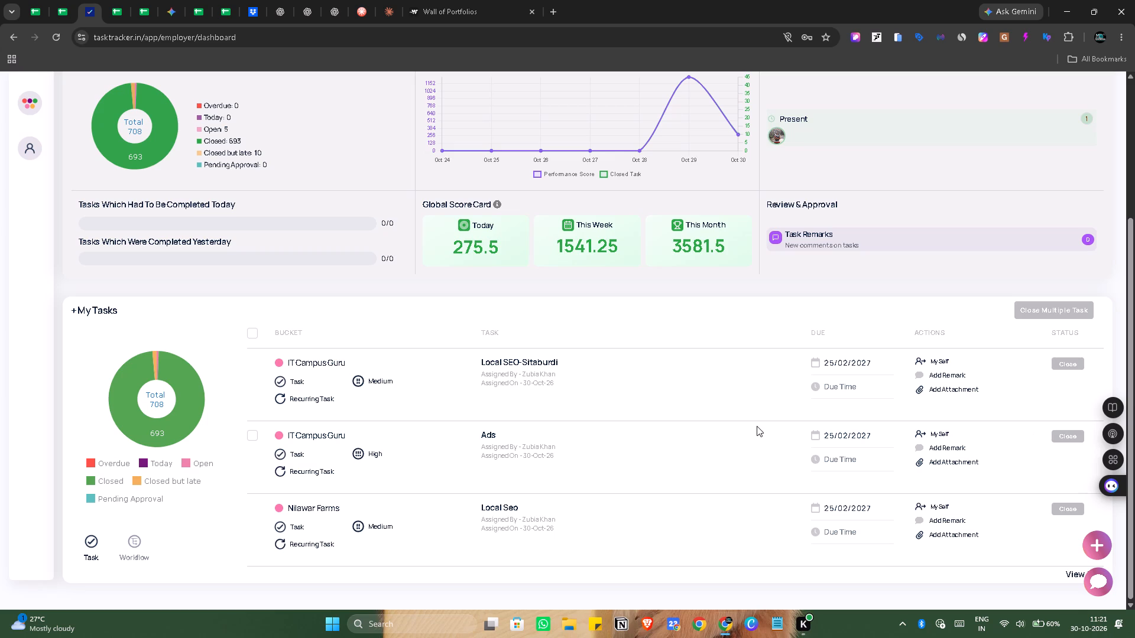
click(1069, 574)
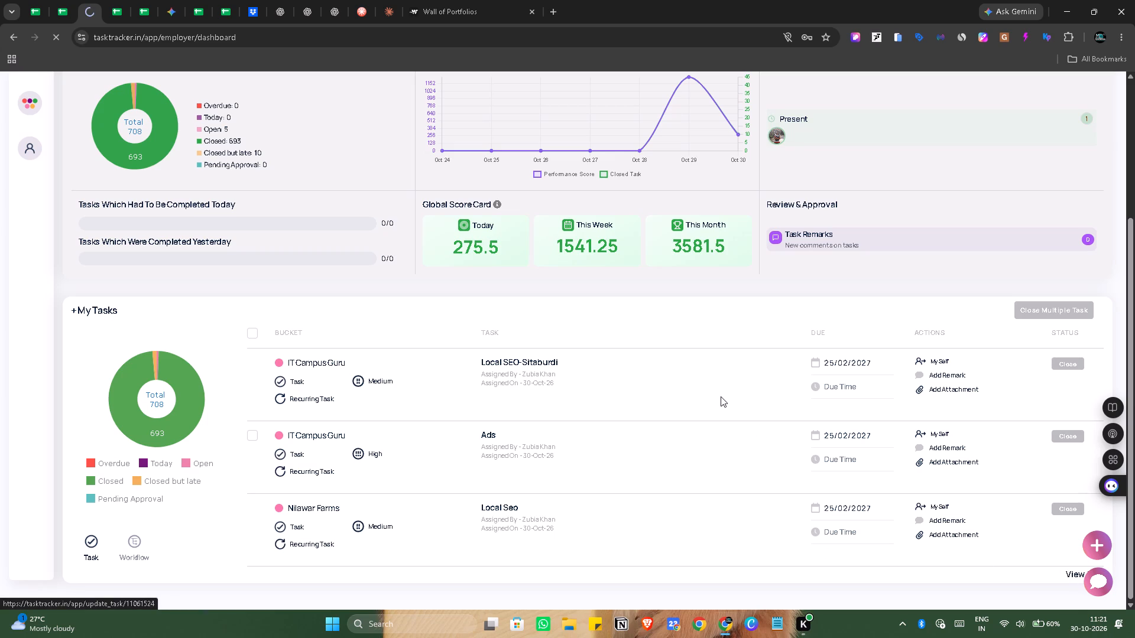
Close the Chandra Admission Ads task due 25/02/2027 with the remark "DONE" and no attachment.
scroll(721, 396, down, 4)
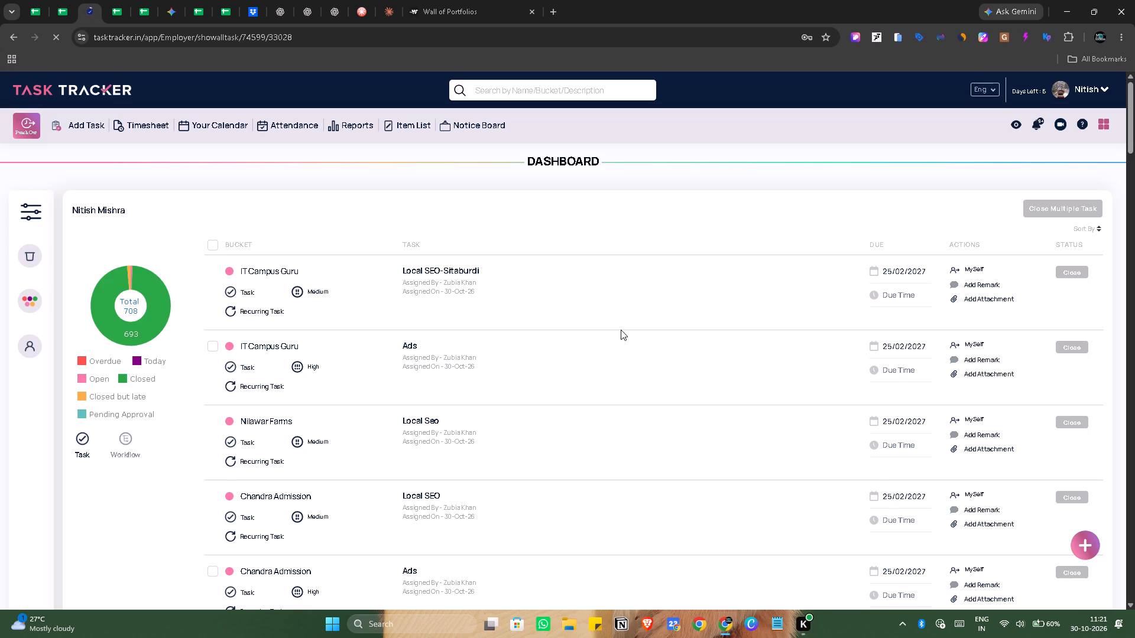
scroll(614, 325, down, 3)
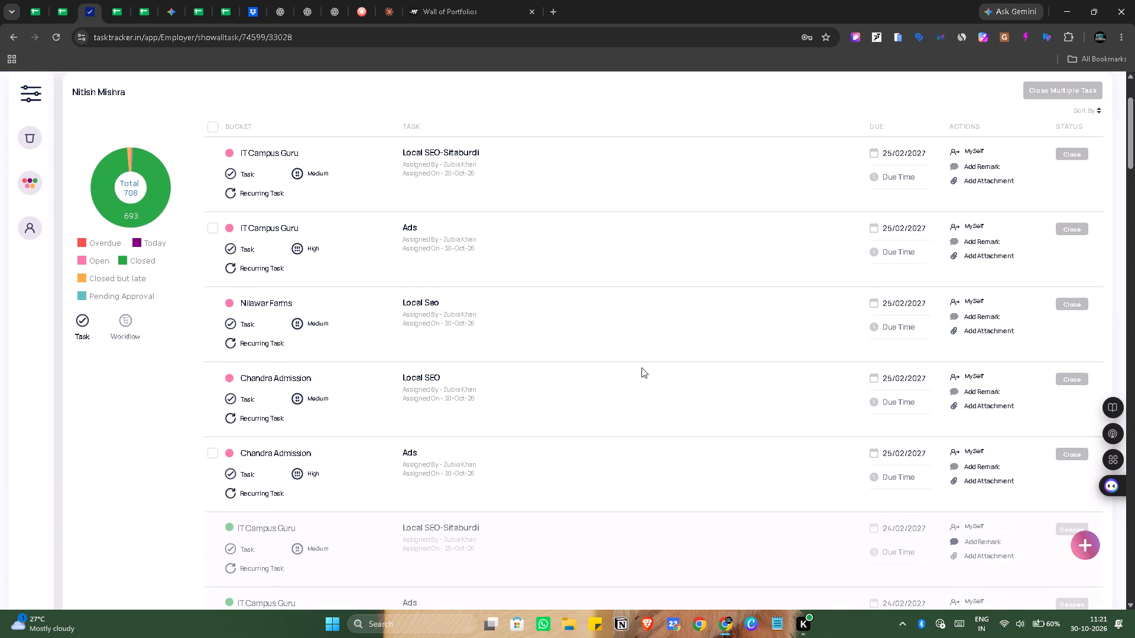
click(1071, 457)
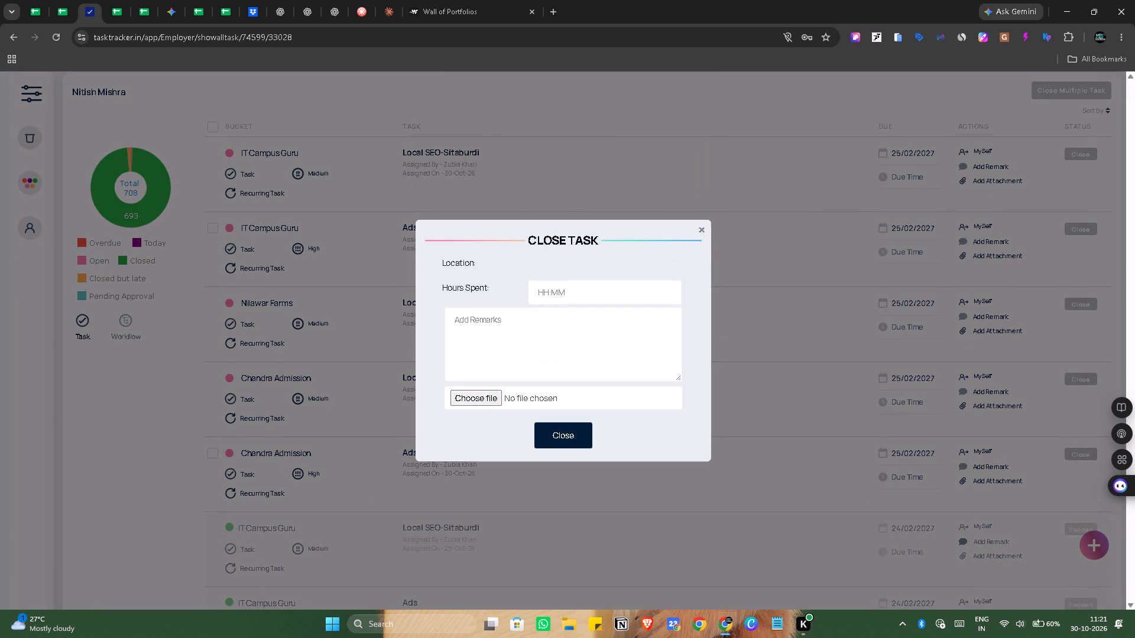
click(558, 321)
key(ctrl+v)
click(559, 442)
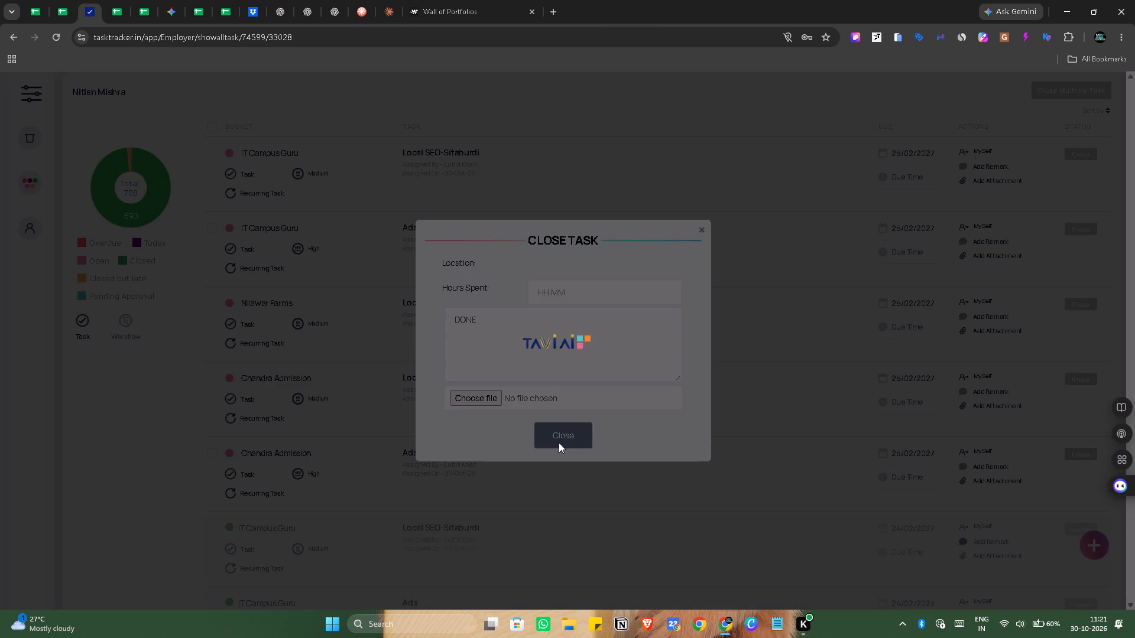
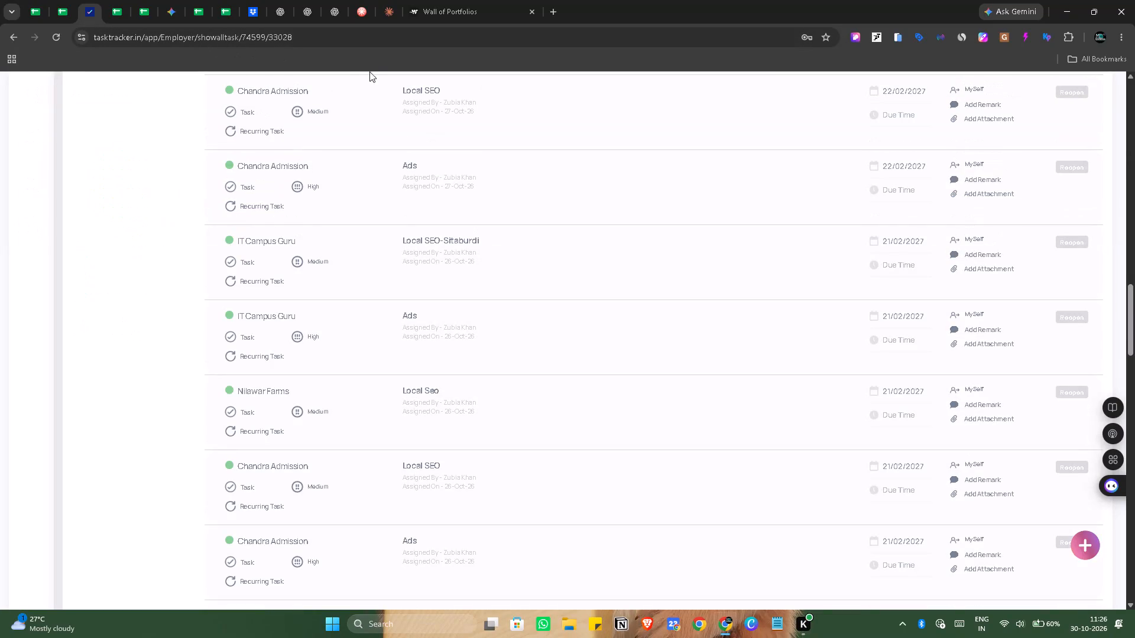
Check which tasks are still open at the top of the Task Tracker list.
scroll(505, 315, up, 20)
scroll(505, 315, up, 2)
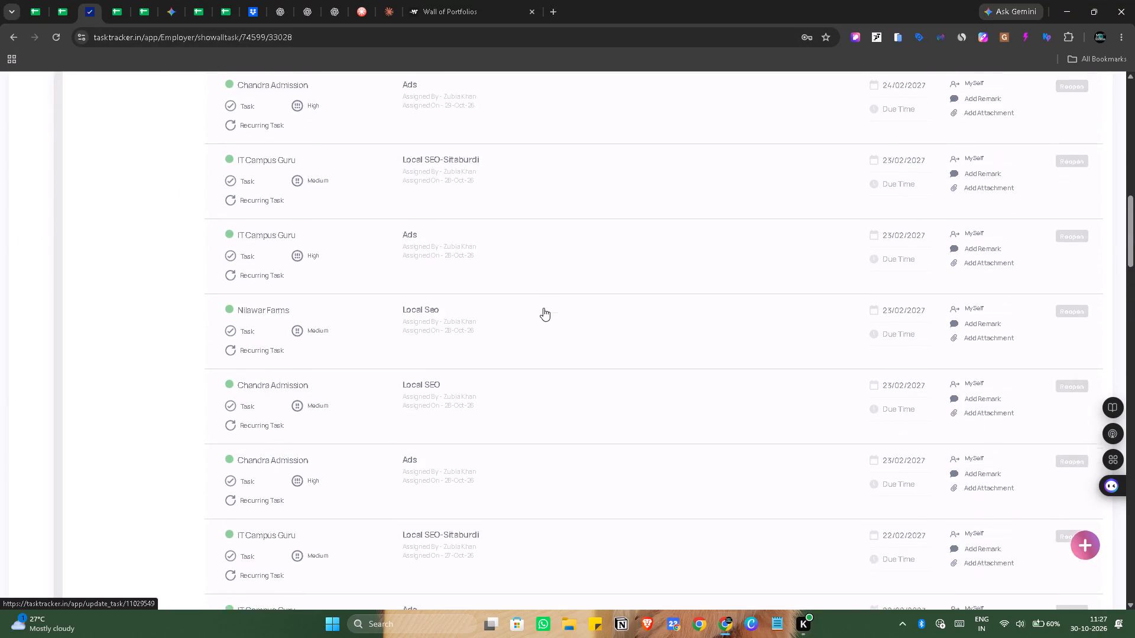
scroll(543, 308, up, 20)
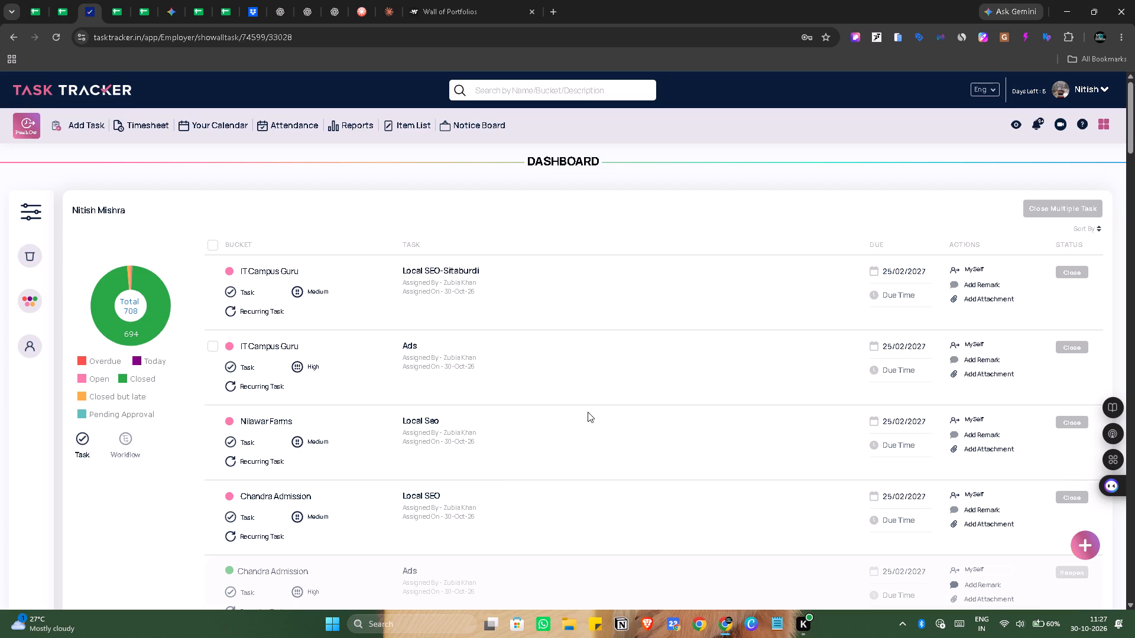
scroll(595, 418, up, 8)
click(116, 6)
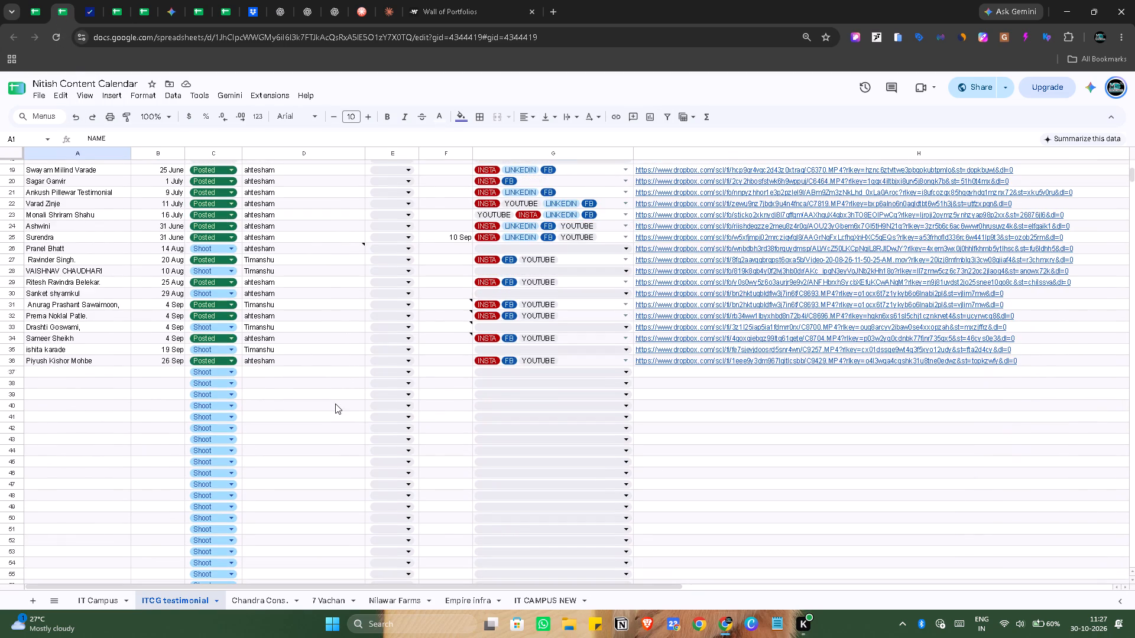
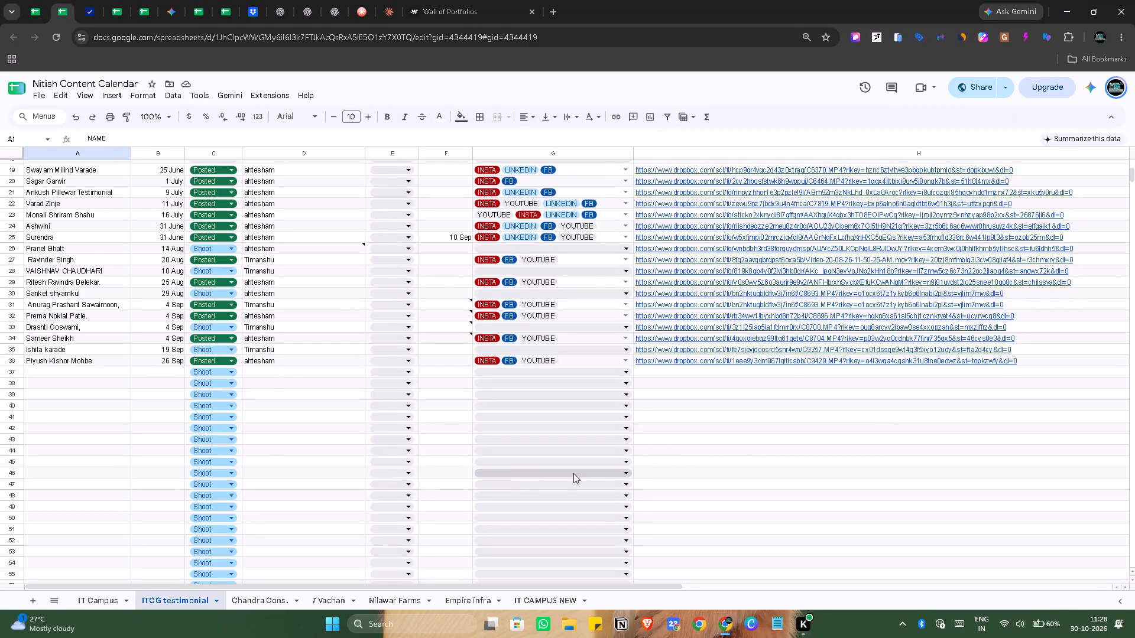
Add YOUTUBE to the platform tags of the 1 July and 9 July testimonials in rows 20 and 21.
scroll(513, 475, up, 2)
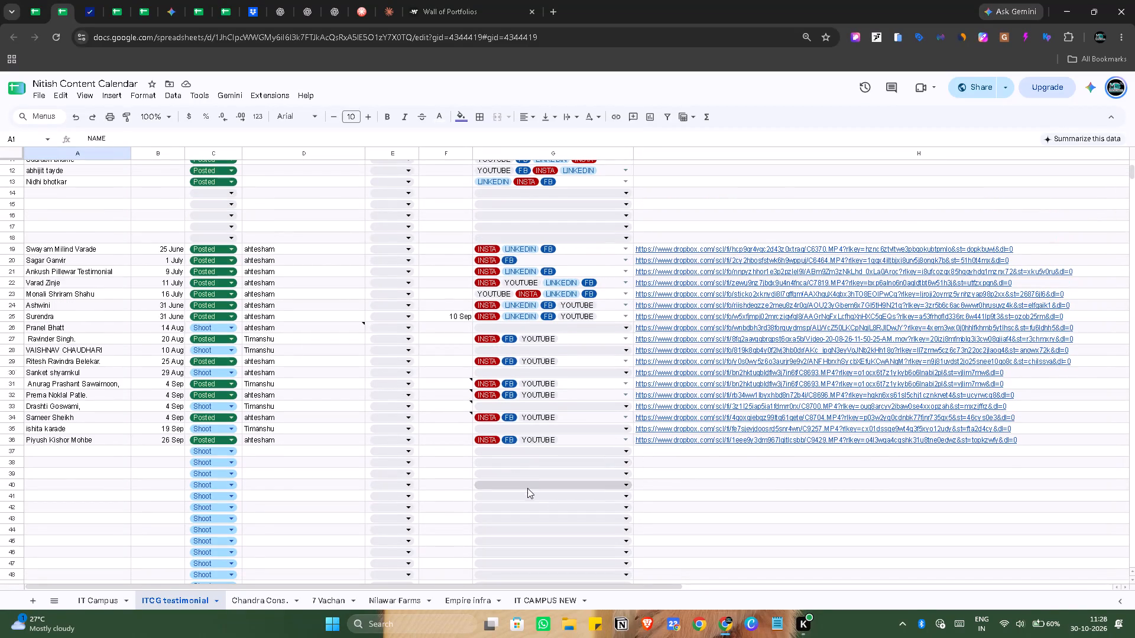
scroll(566, 402, up, 1)
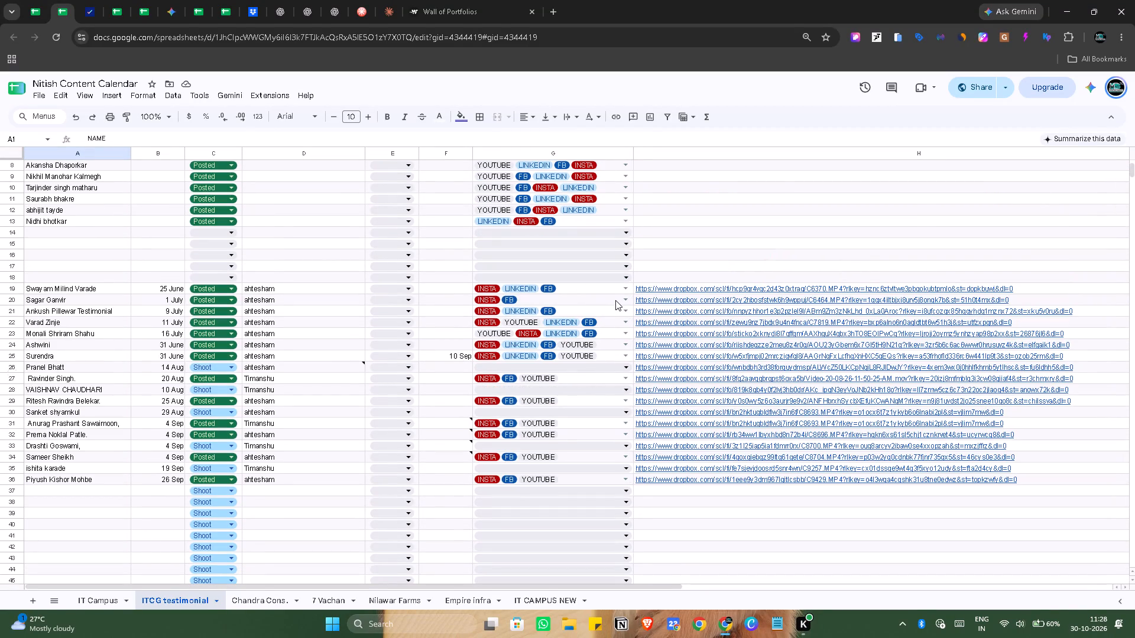
click(625, 300)
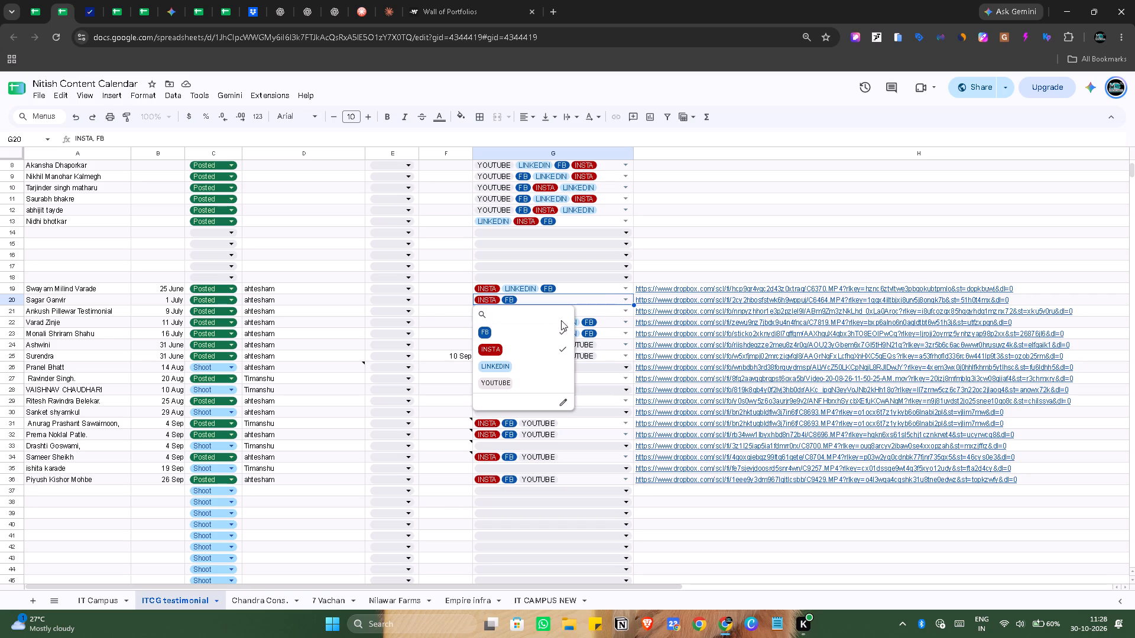
click(491, 385)
click(676, 236)
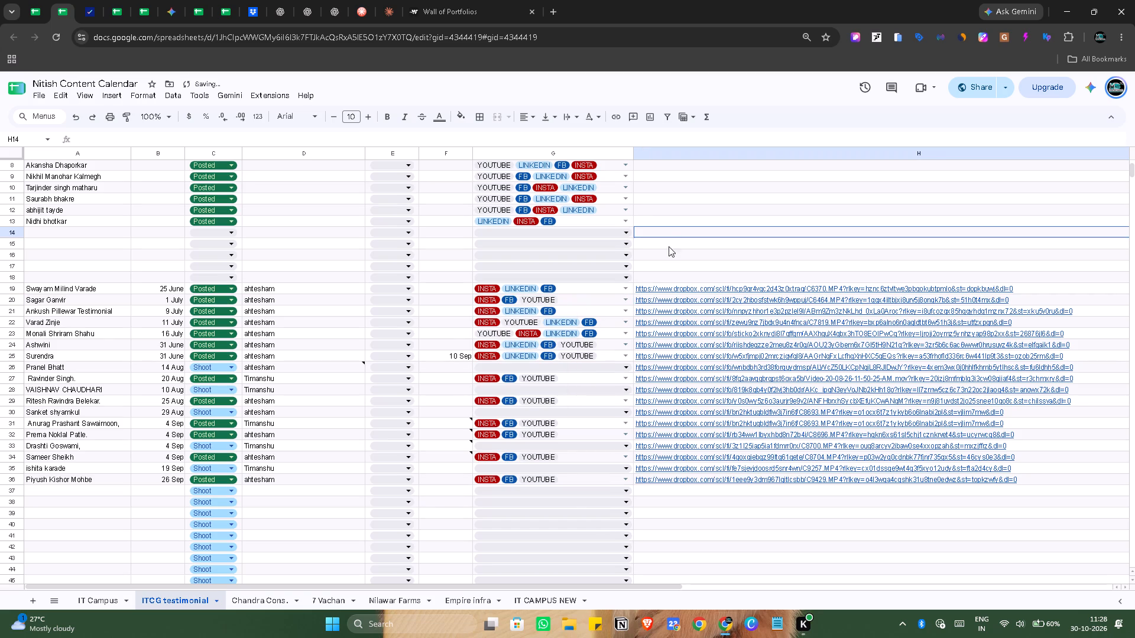
click(573, 299)
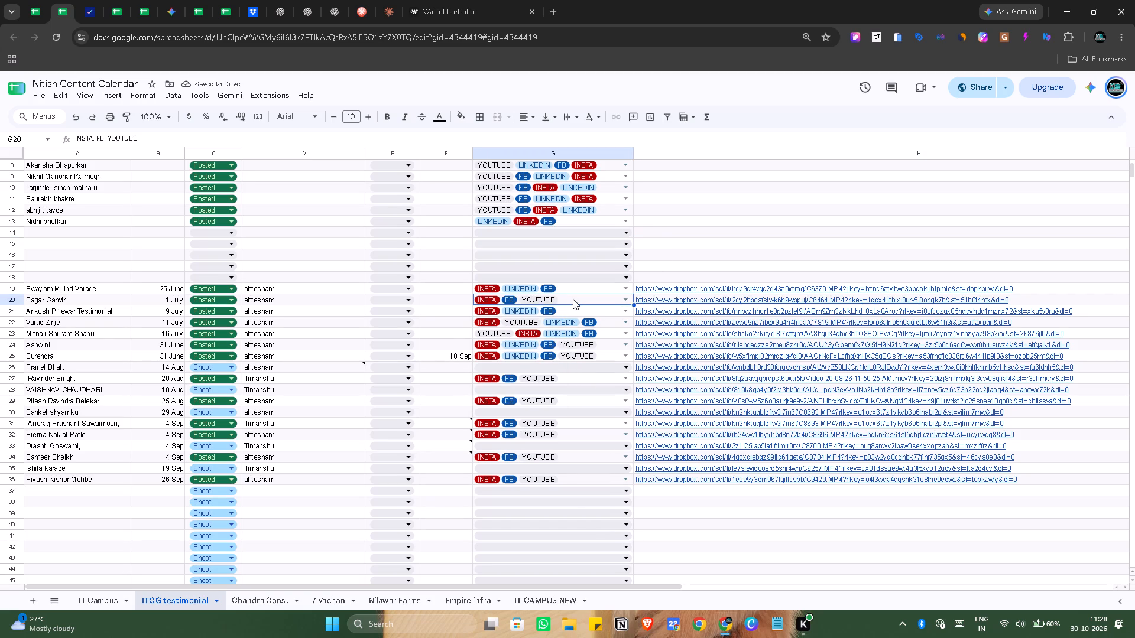
click(624, 312)
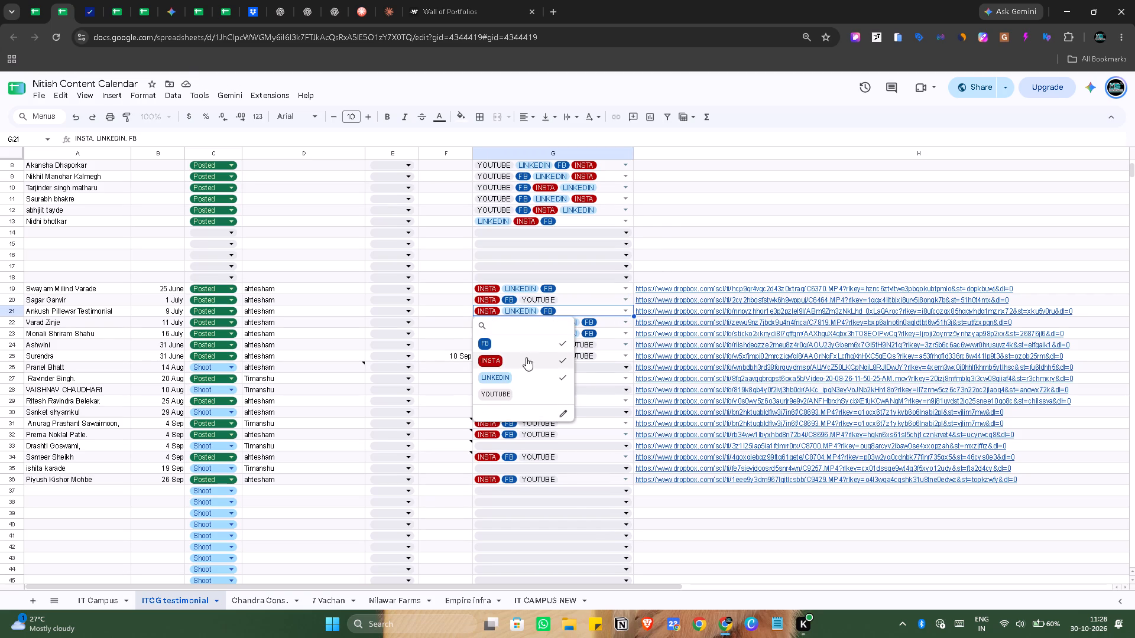
click(508, 396)
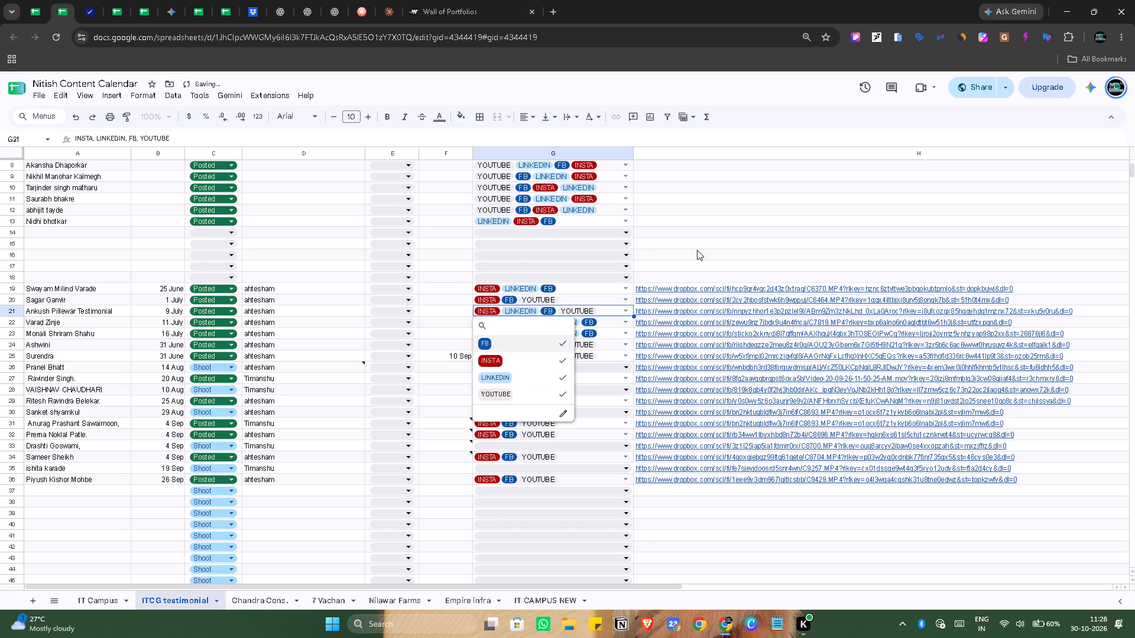
click(697, 250)
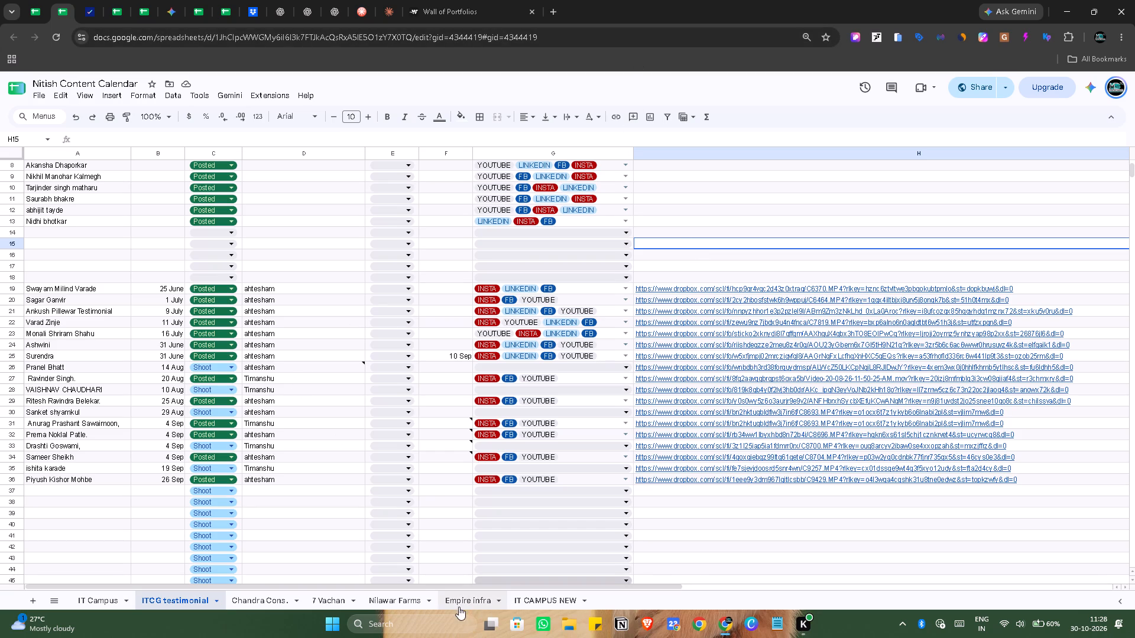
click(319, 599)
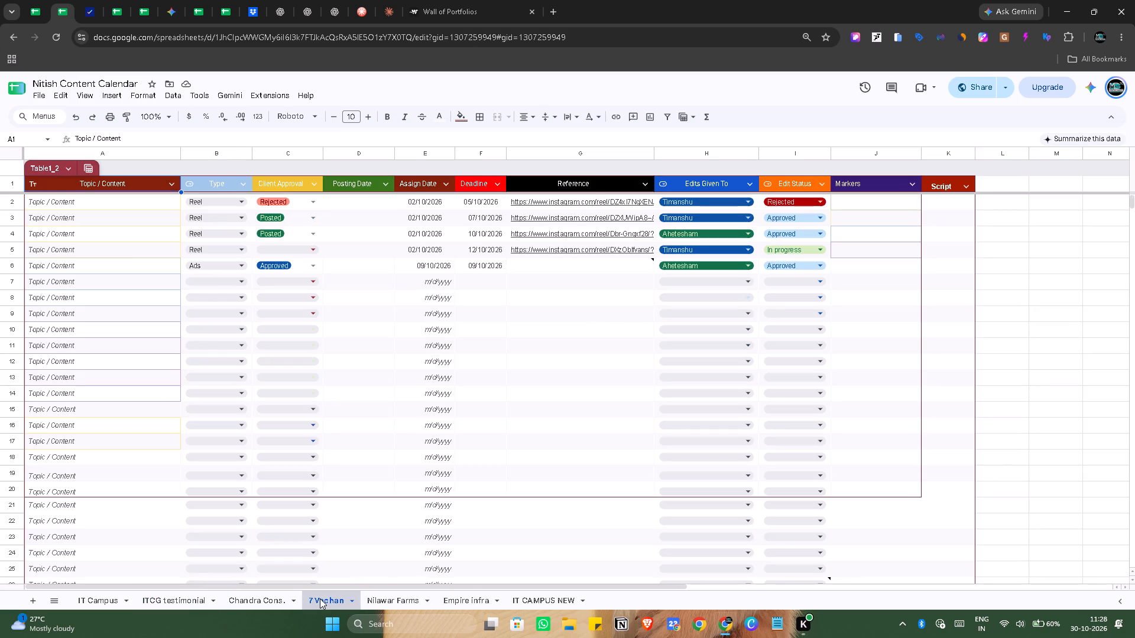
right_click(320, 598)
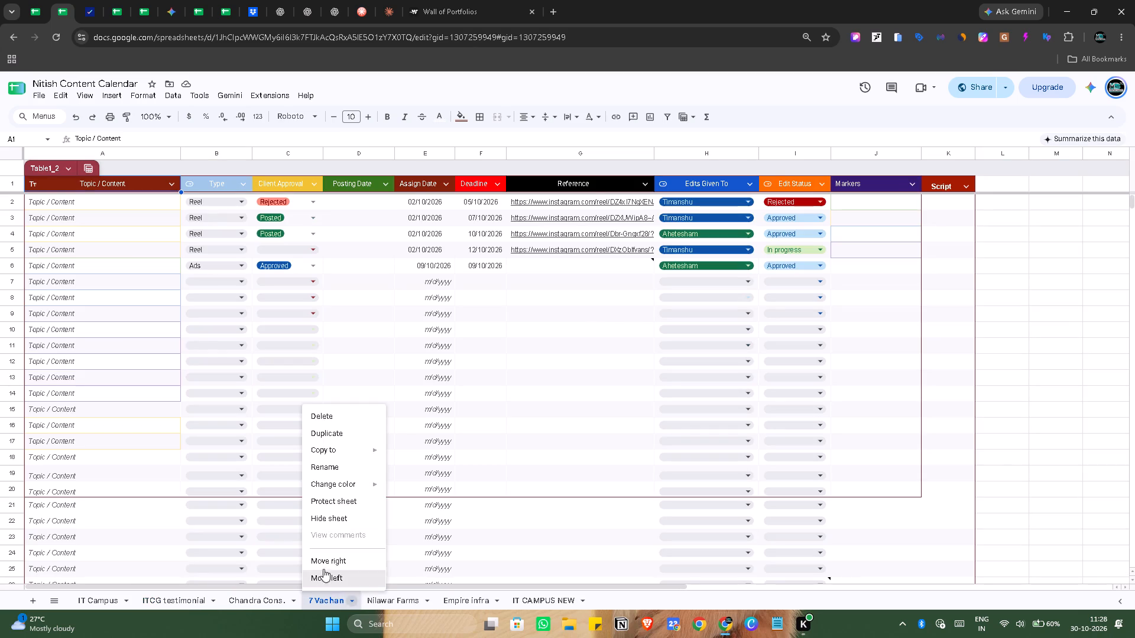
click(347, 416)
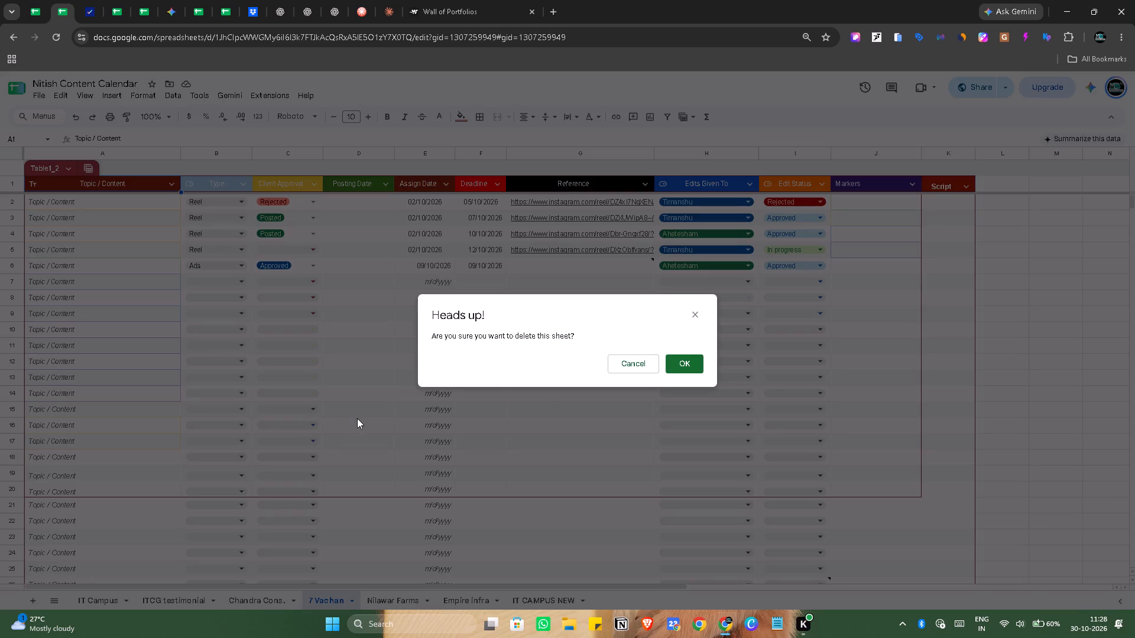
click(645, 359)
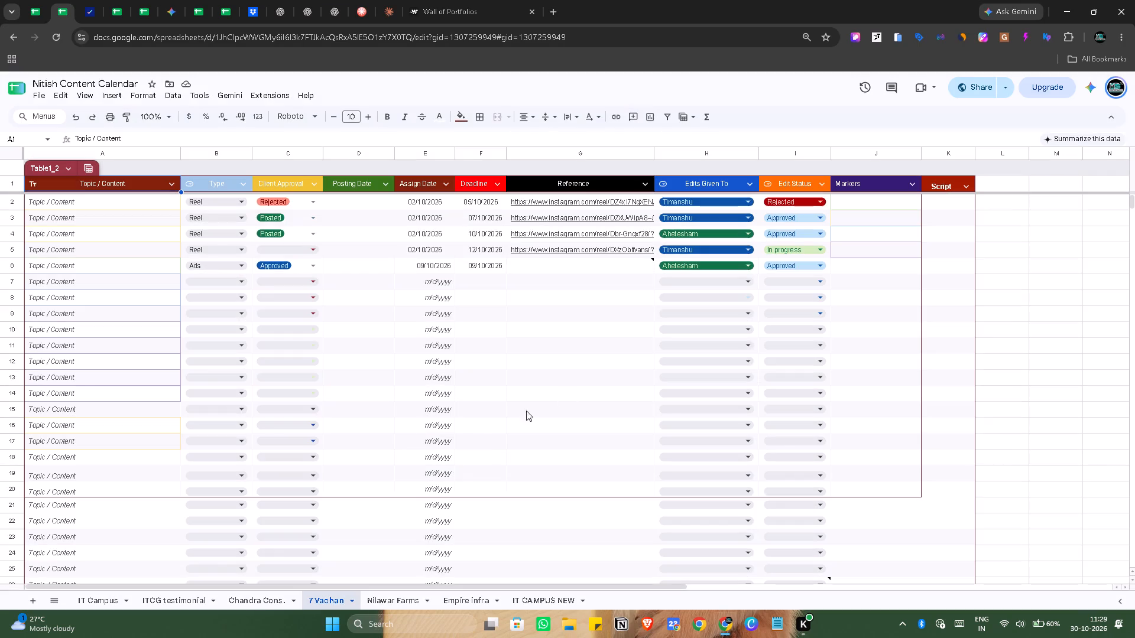
Move the 7 Vachan sheet to the end of the sheet order, after IT CAMPUS NEW.
drag(332, 597, 565, 606)
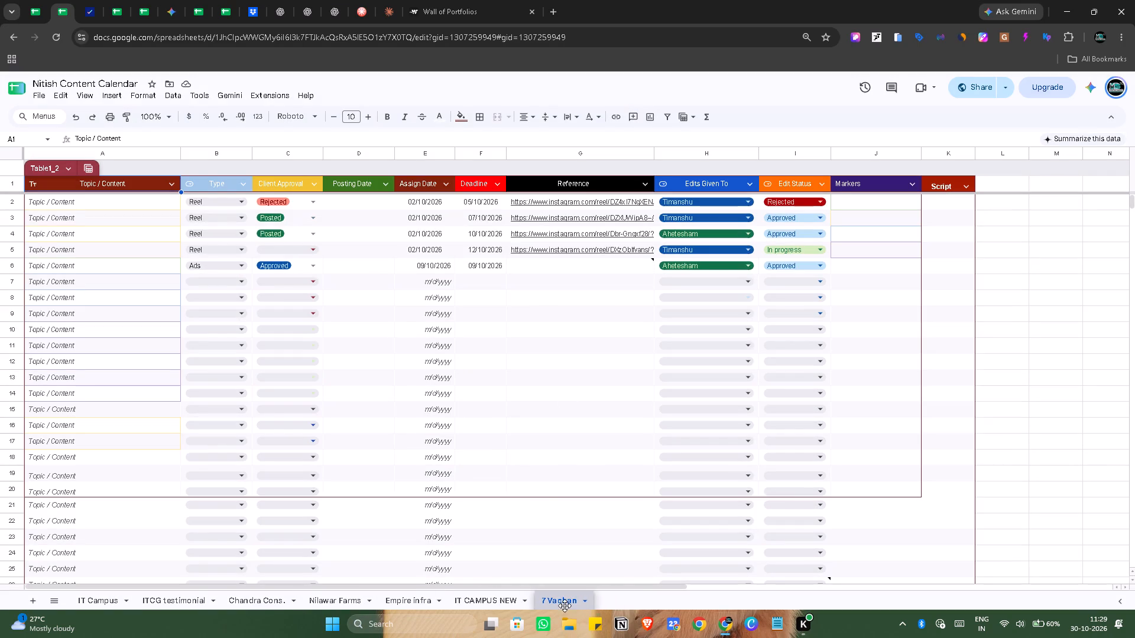
drag(565, 606, 563, 606)
Check the IT Campus sheet and reorder the sheets so IT CAMPUS NEW comes directly after it.
click(110, 595)
scroll(369, 338, down, 6)
scroll(417, 375, up, 12)
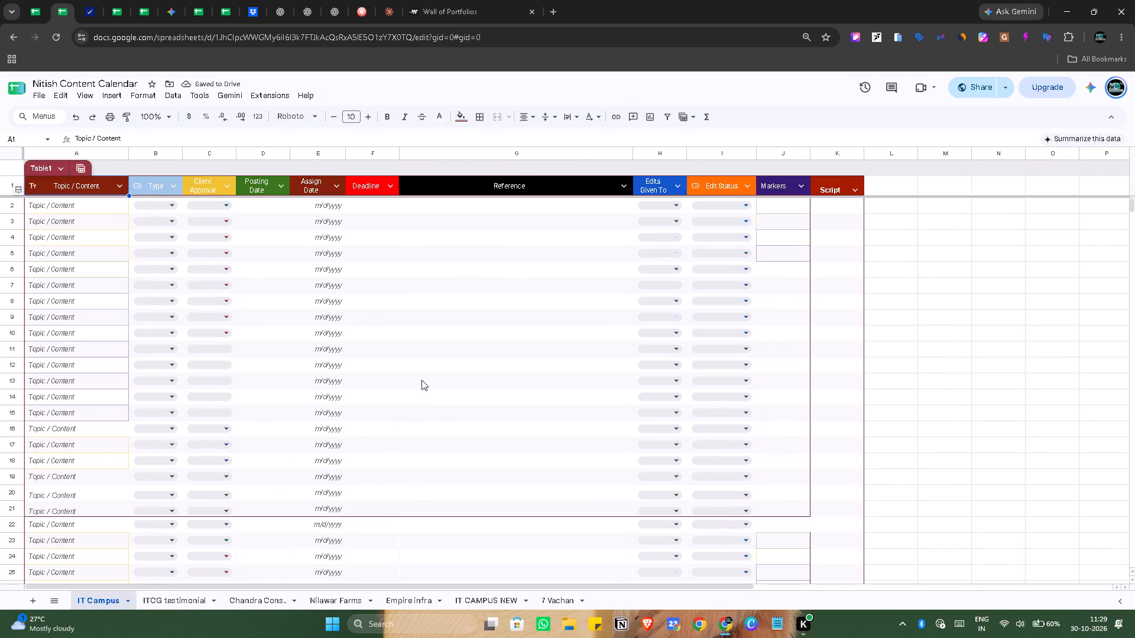
scroll(421, 380, up, 4)
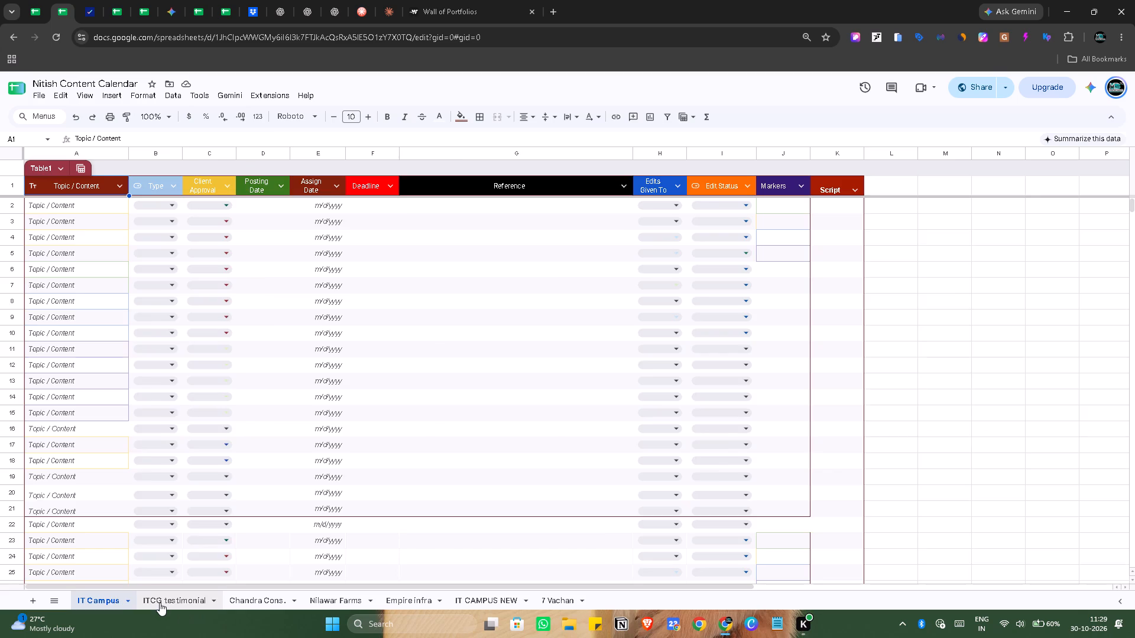
click(160, 603)
drag(498, 600, 406, 595)
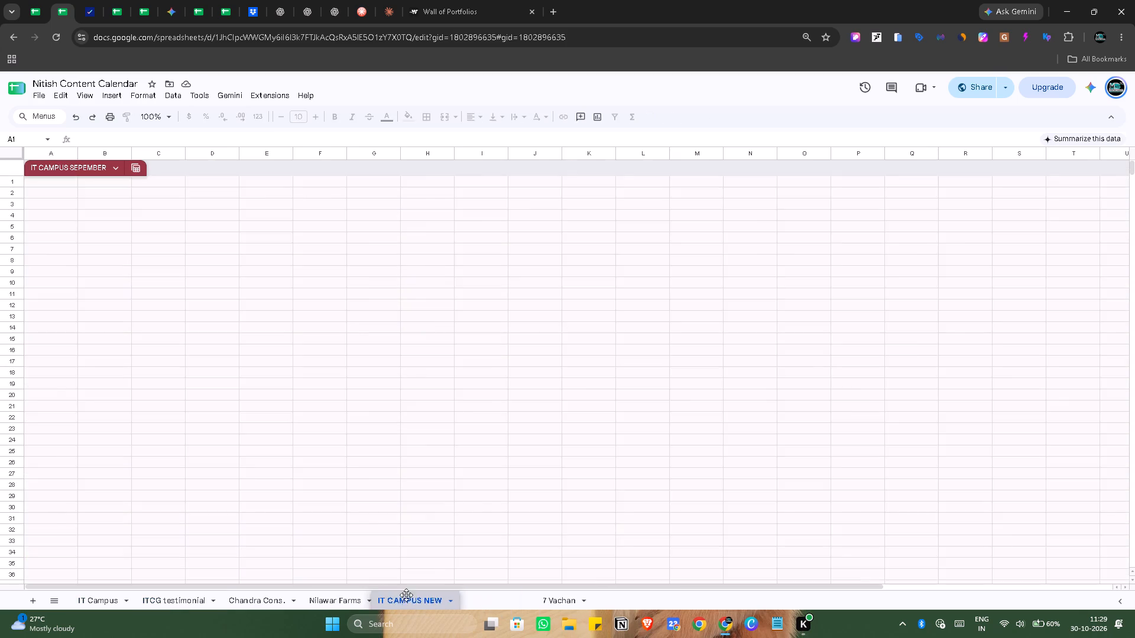
drag(406, 595, 177, 598)
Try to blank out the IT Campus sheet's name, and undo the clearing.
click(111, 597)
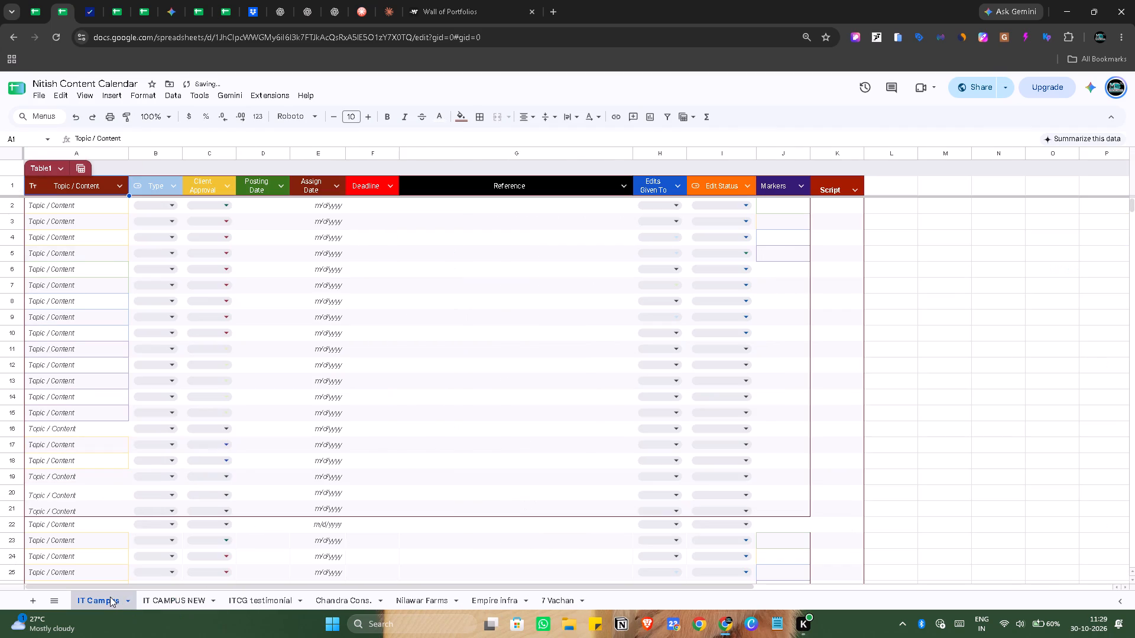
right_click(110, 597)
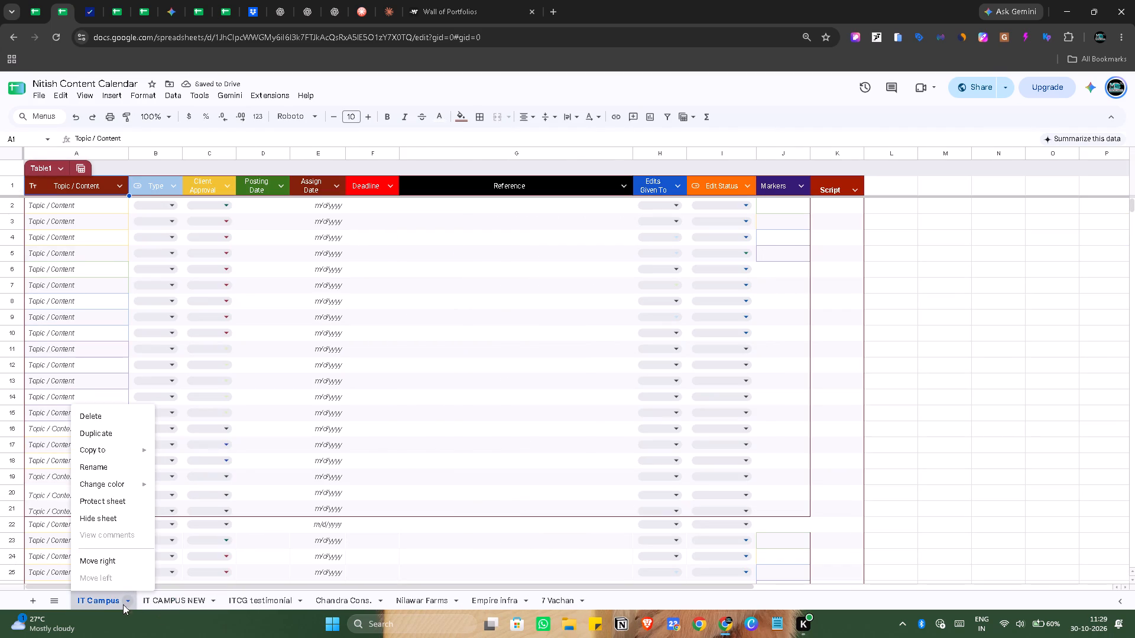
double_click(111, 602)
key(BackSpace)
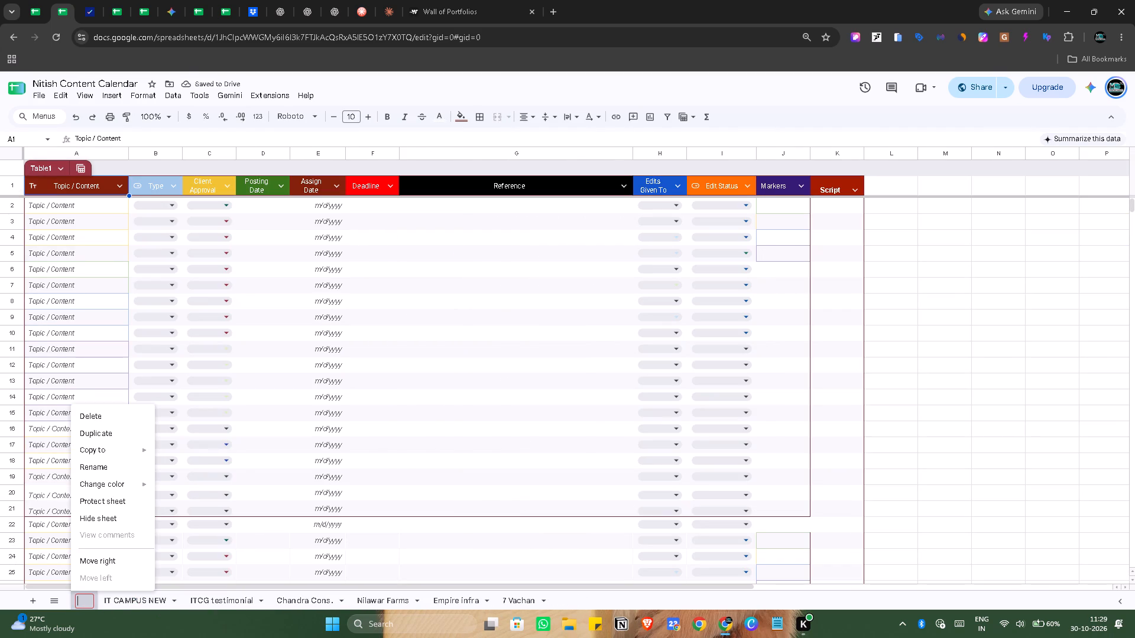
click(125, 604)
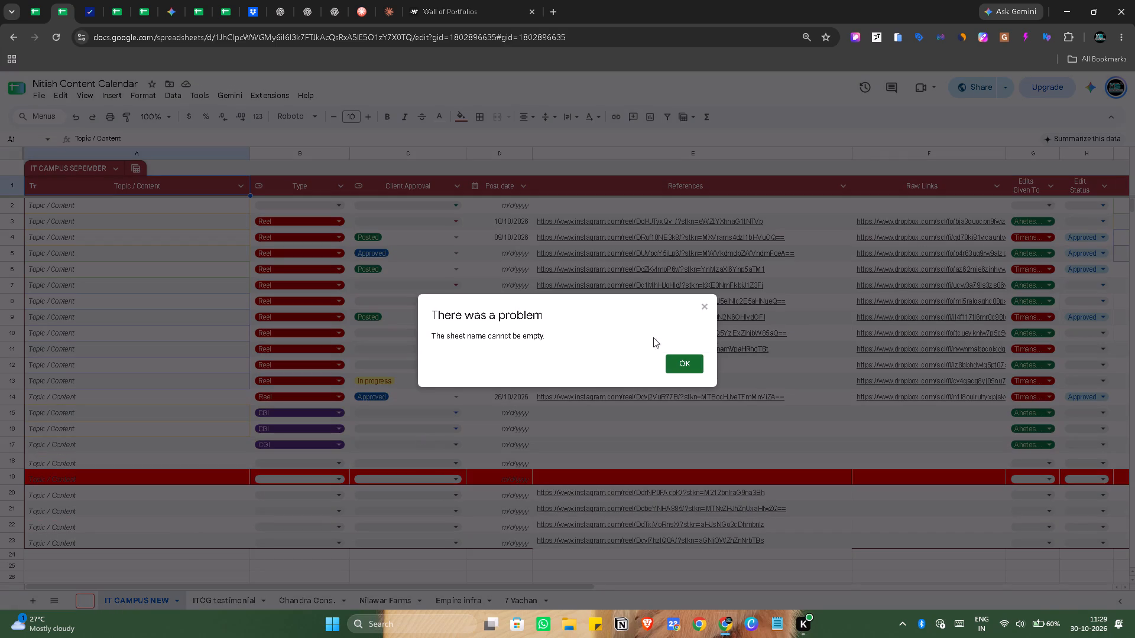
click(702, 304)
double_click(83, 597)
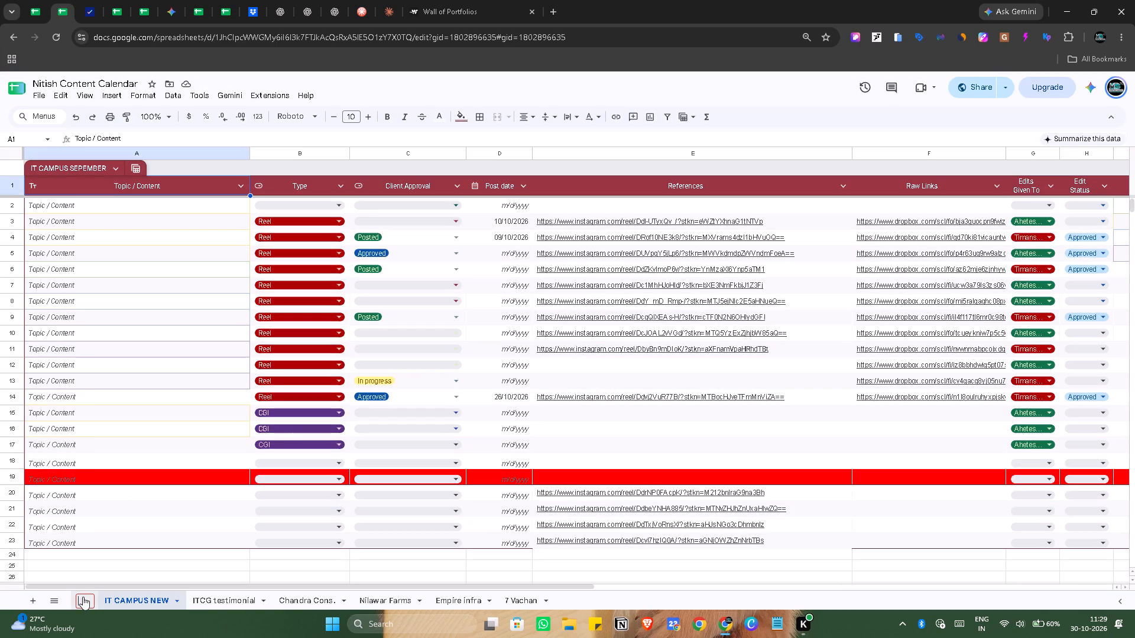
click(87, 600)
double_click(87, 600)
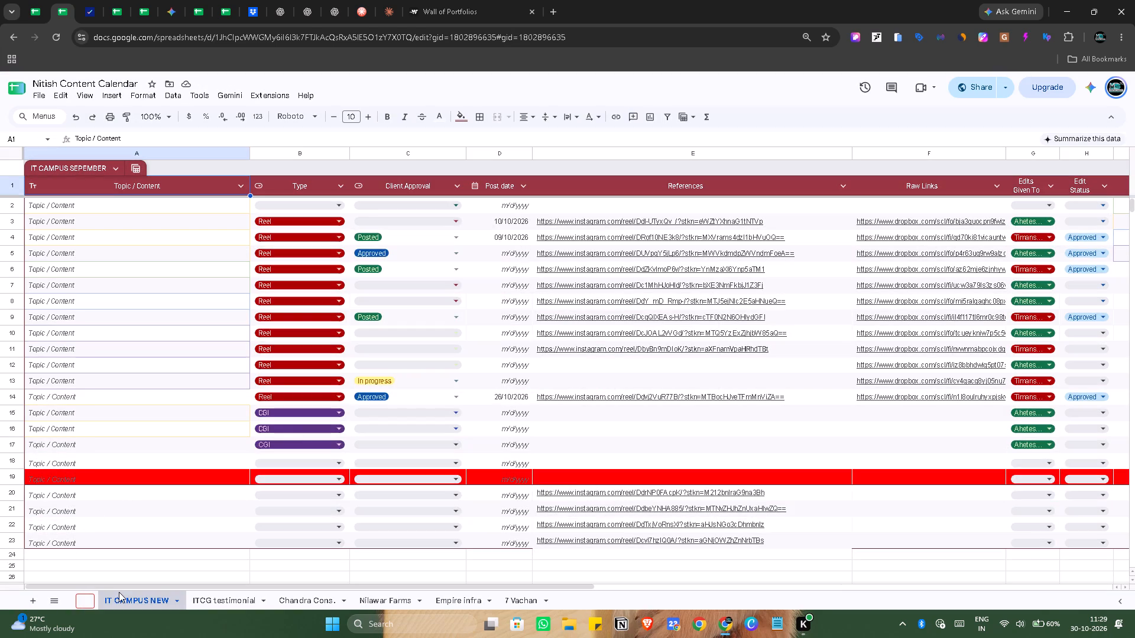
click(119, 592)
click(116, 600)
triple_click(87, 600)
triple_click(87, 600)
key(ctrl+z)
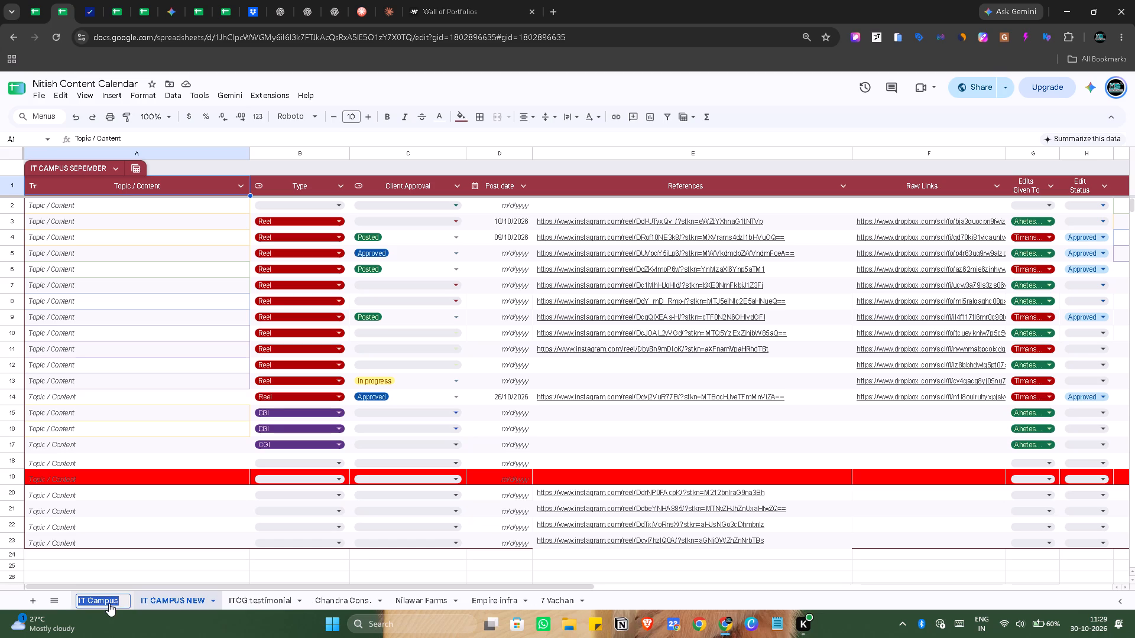
Replace the IT Campus sheet's name with "New".
click(109, 603)
click(121, 601)
key(BackSpace)
key(BackSpace)
key(BackSpace)
key(BackSpace)
key(BackSpace)
key(BackSpace)
key(BackSpace)
key(BackSpace)
key(BackSpace)
key(BackSpace)
key(BackSpace)
key(BackSpace)
key(BackSpace)
text(My)
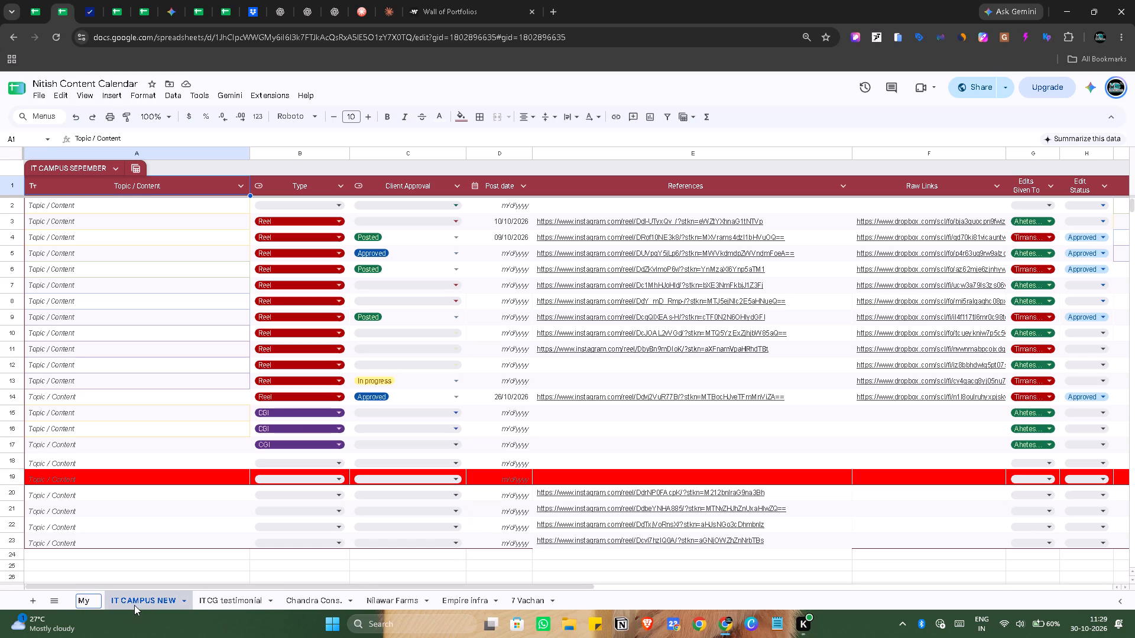
key(BackSpace)
key(BackSpace)
key(BackSpace)
key(shift+n)
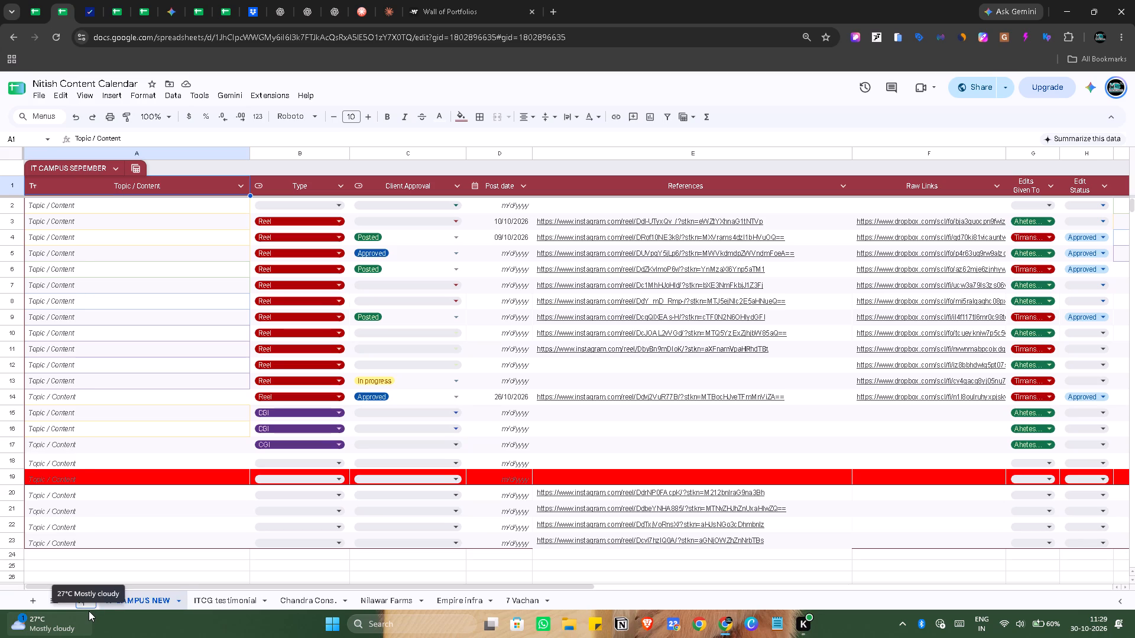
text(ew)
click(129, 605)
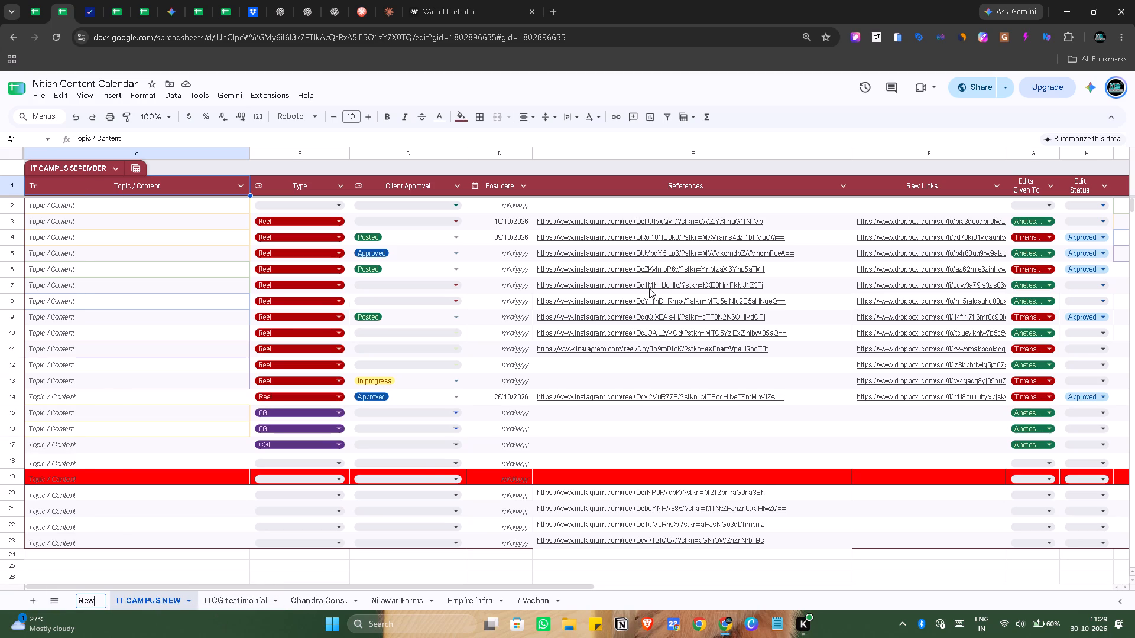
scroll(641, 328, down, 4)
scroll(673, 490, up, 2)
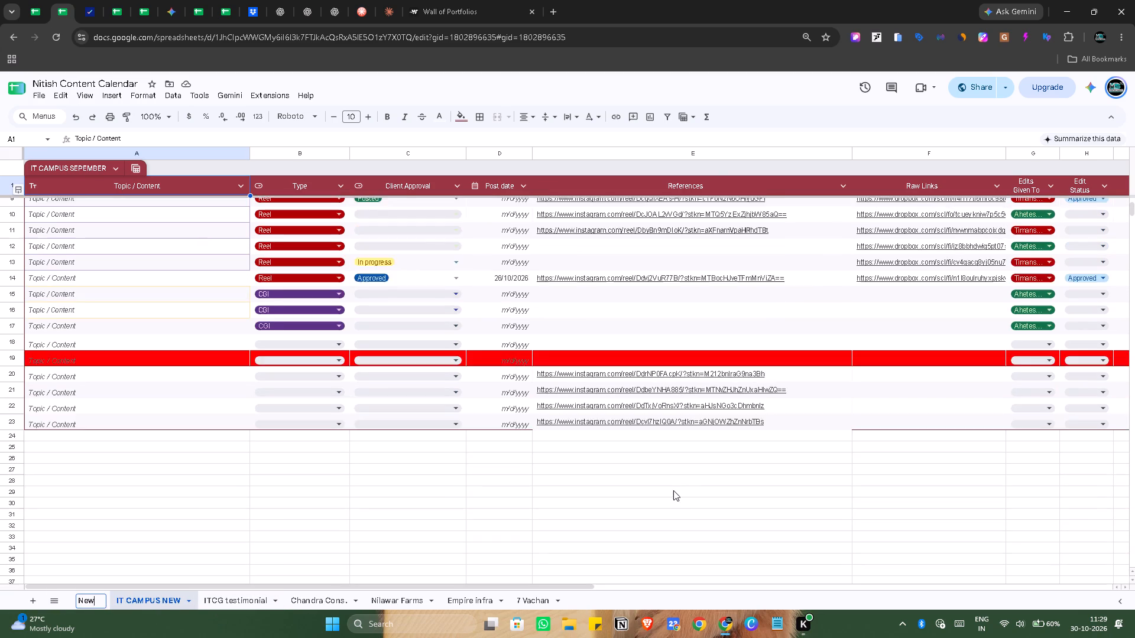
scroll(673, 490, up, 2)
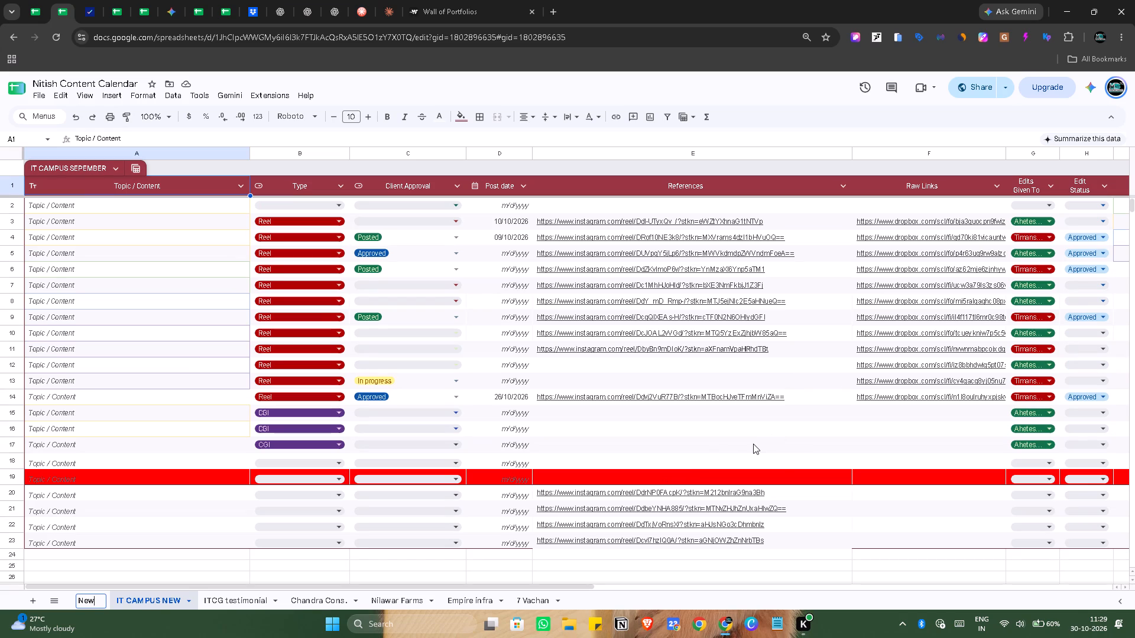